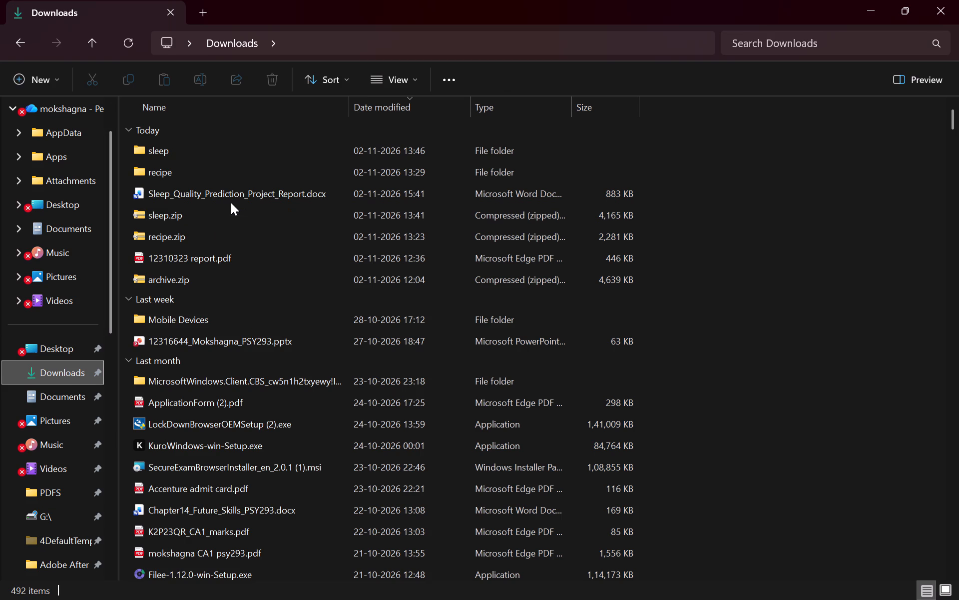
click(241, 190)
right_click(241, 190)
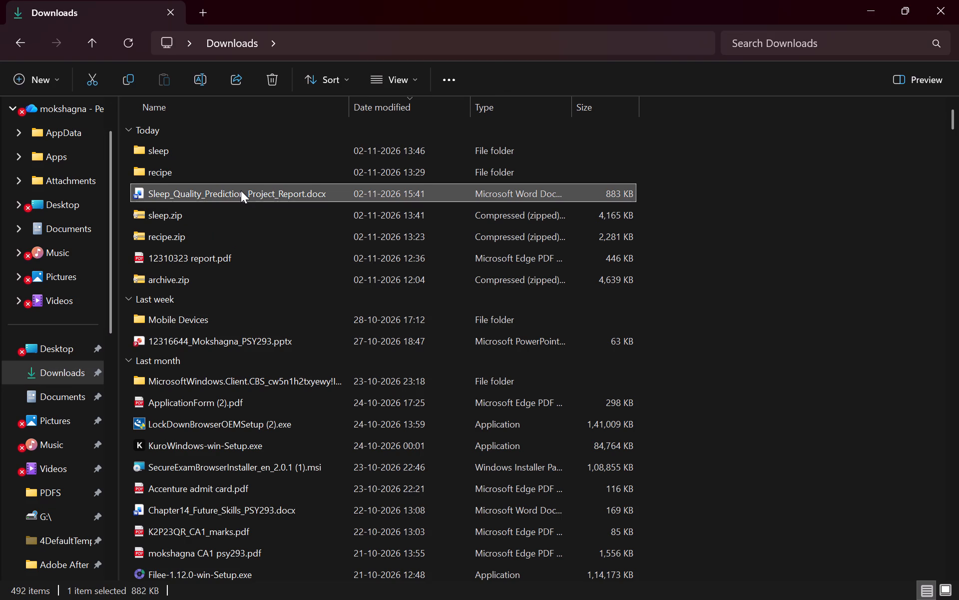
click(196, 189)
click(195, 69)
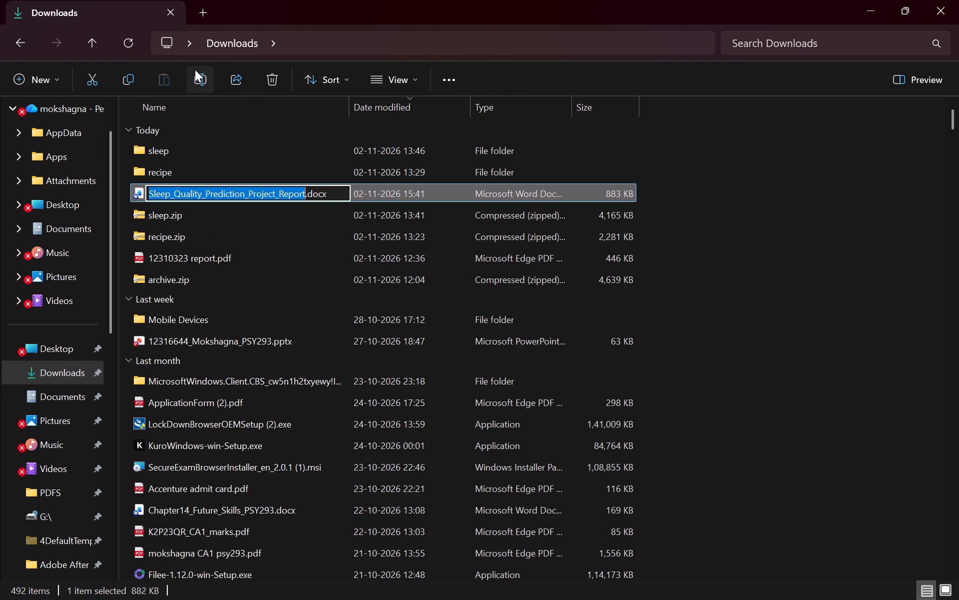
key(BackSpace)
text(mongo)
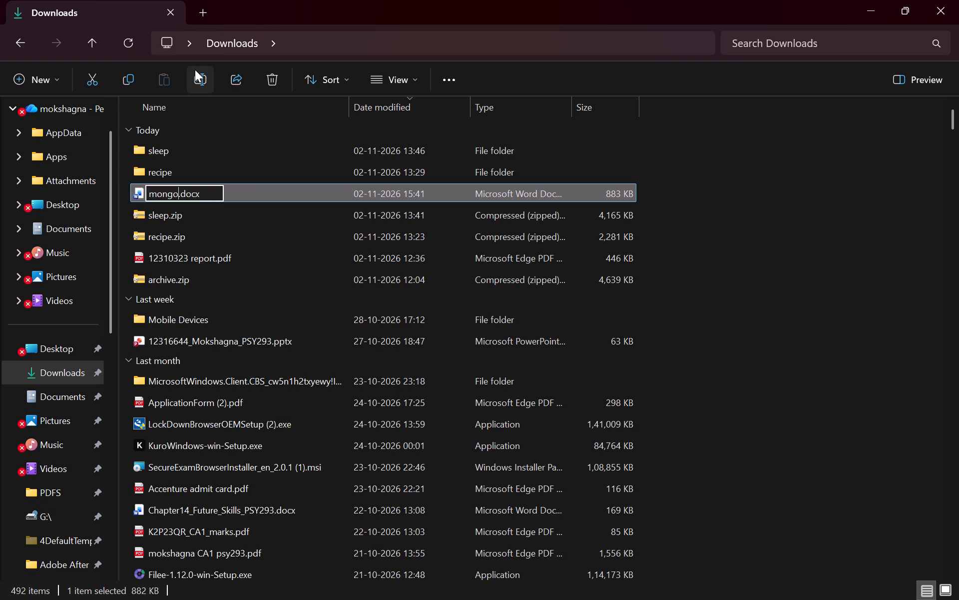
key(shift+d)
key(shift+b)
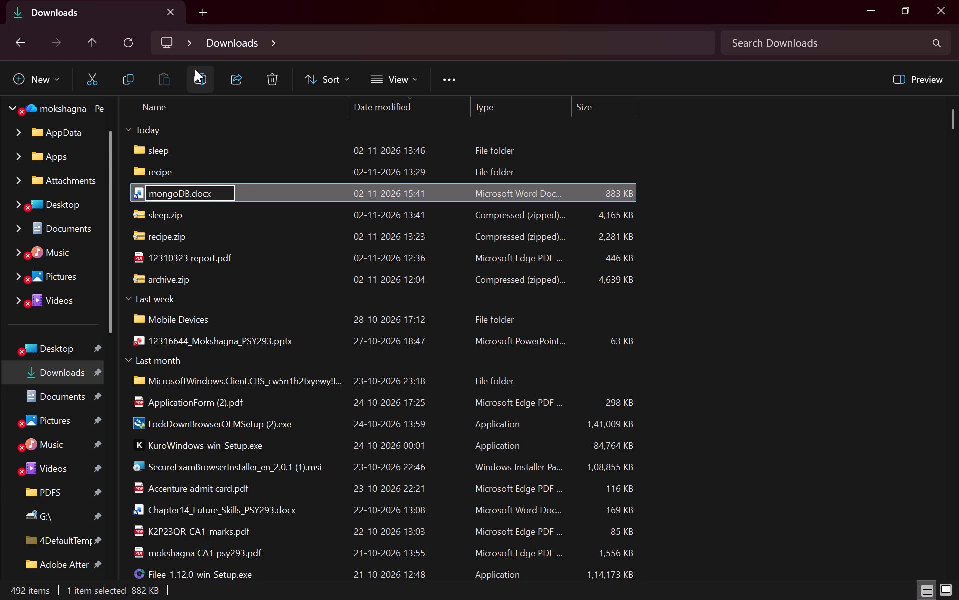
key(space)
key(BackSpace)
key(shift+underscore)
text(CA)
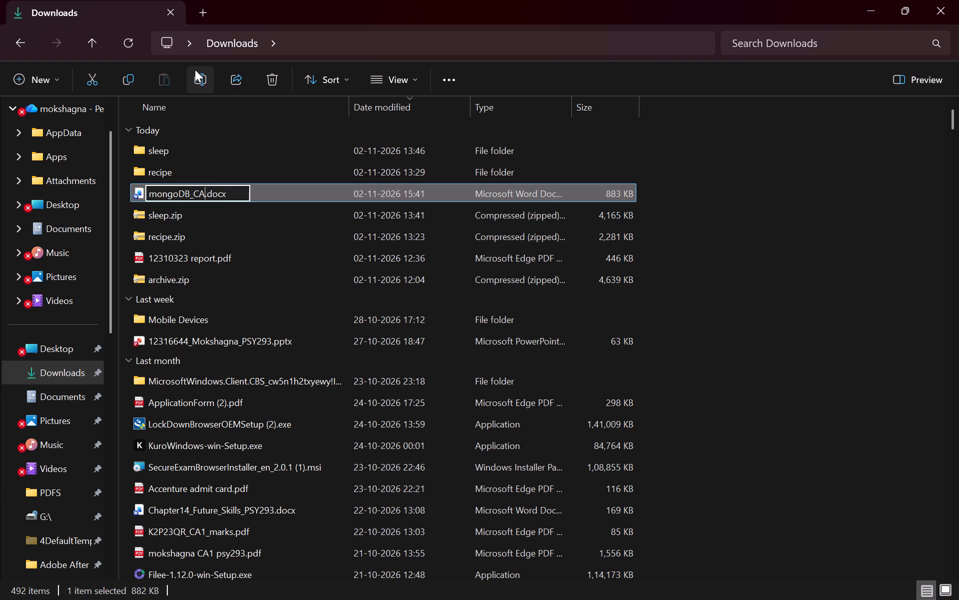
key(Return)
Open mongoDB_CA.docx in Word, look through the report's contents, and close it.
double_click(202, 188)
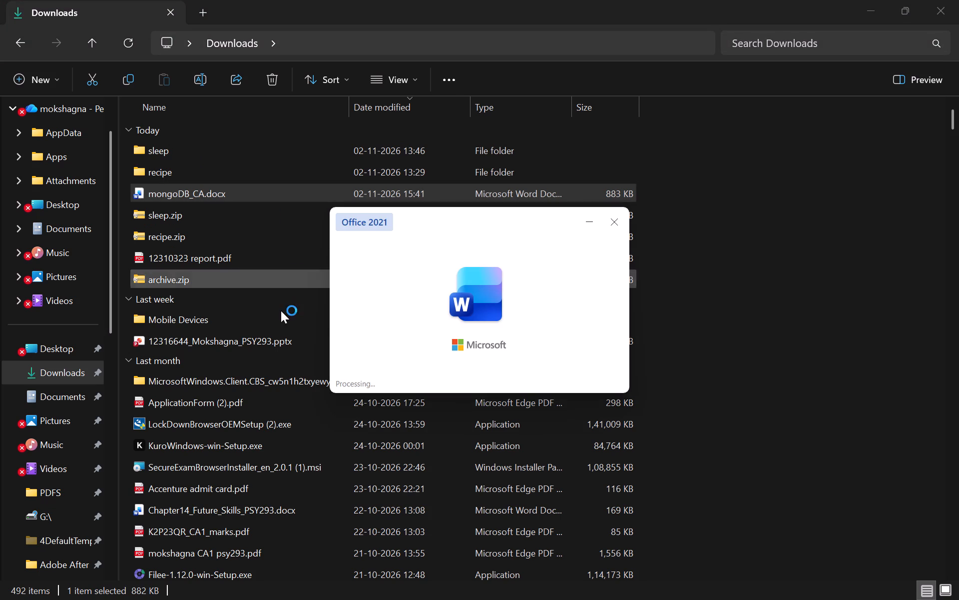
scroll(281, 310, down, 20)
scroll(281, 310, down, 9)
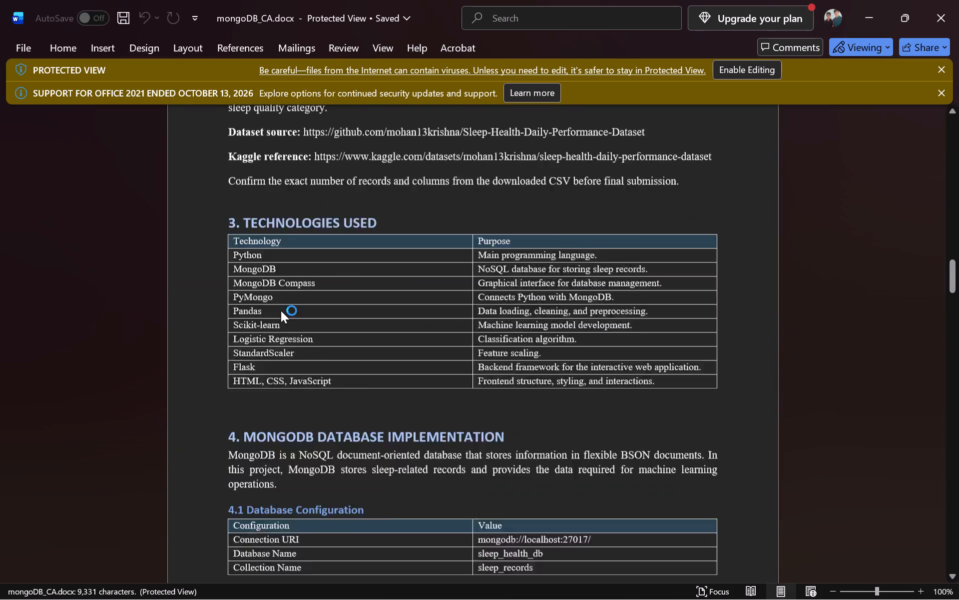
scroll(281, 310, down, 20)
scroll(281, 310, down, 7)
click(952, 0)
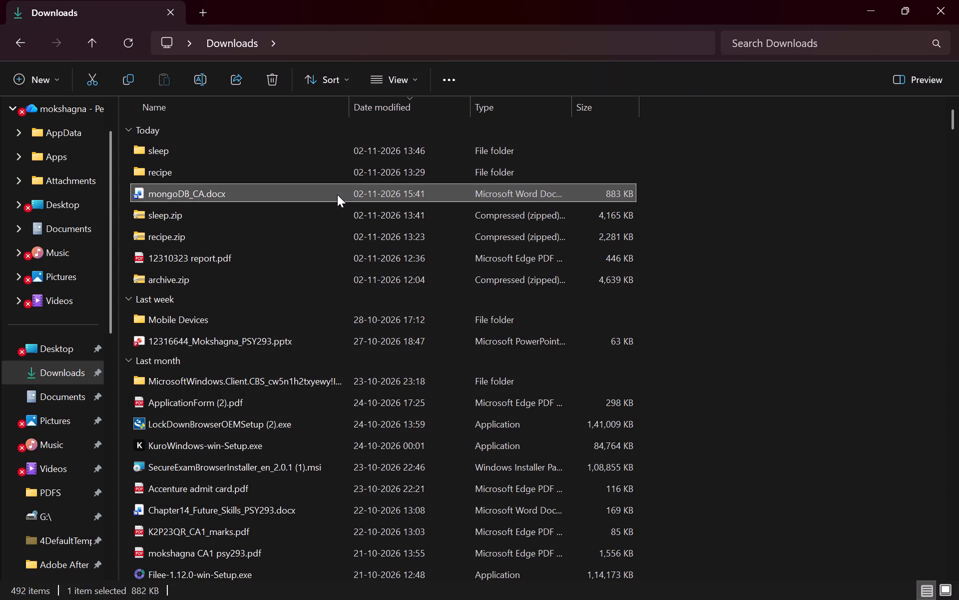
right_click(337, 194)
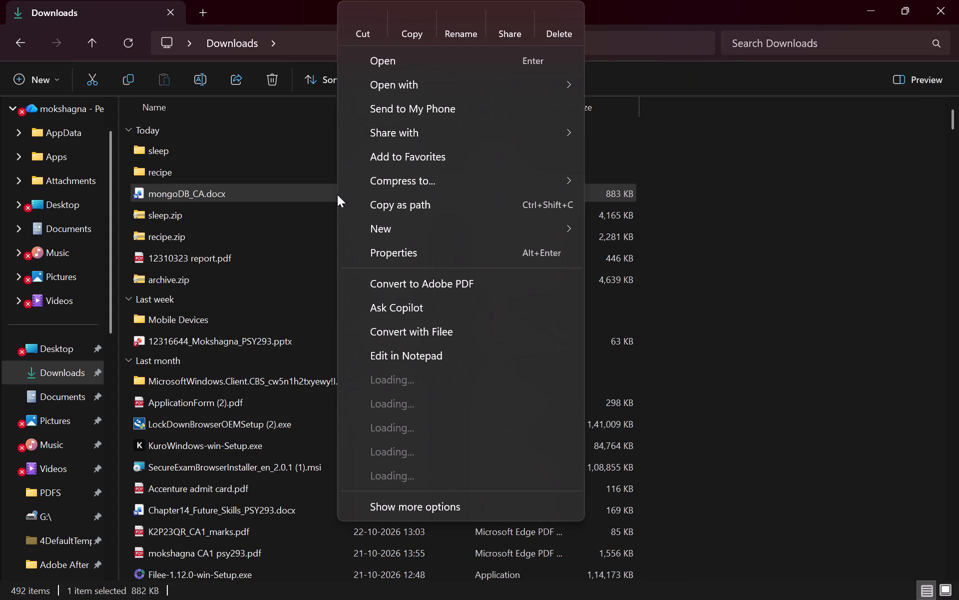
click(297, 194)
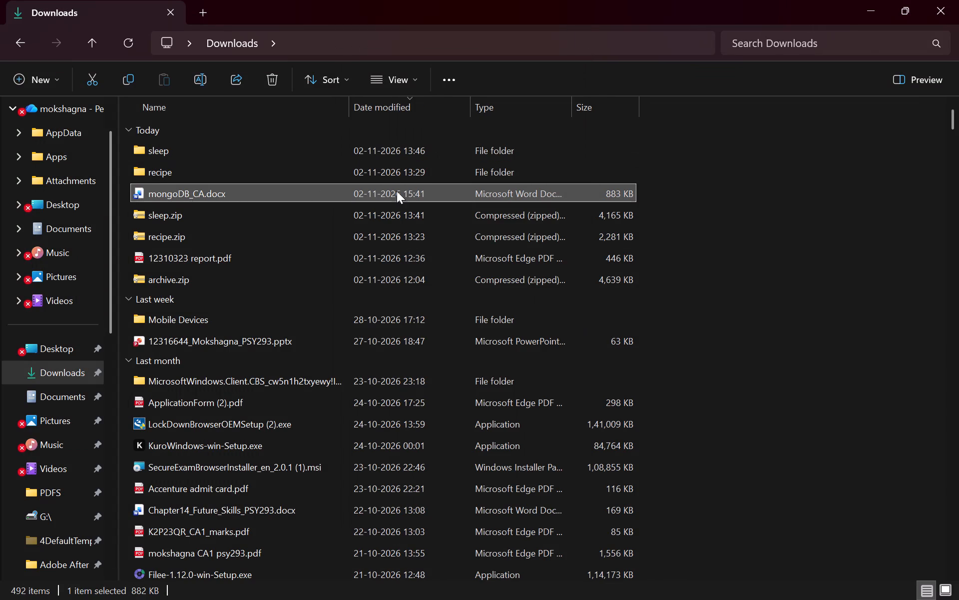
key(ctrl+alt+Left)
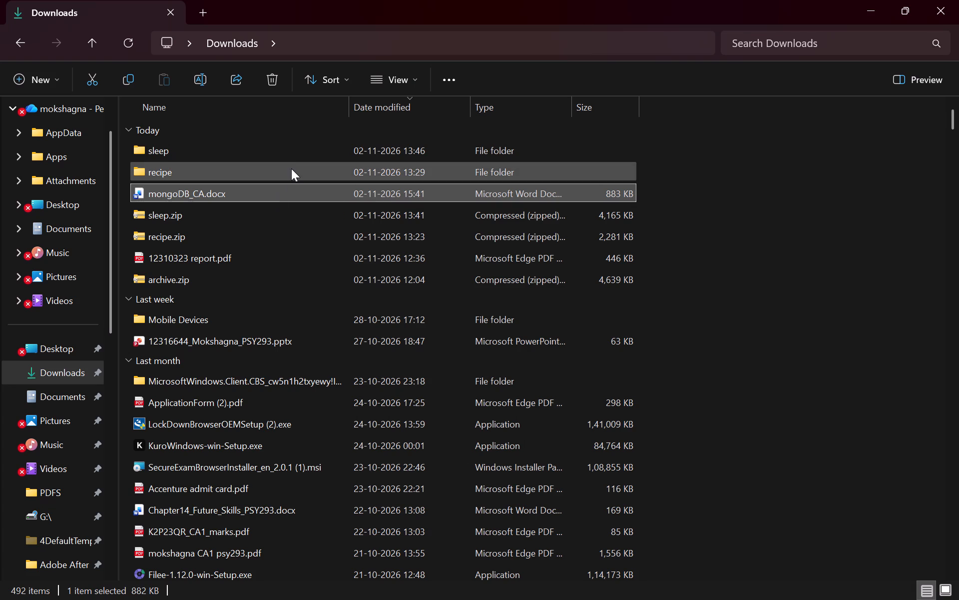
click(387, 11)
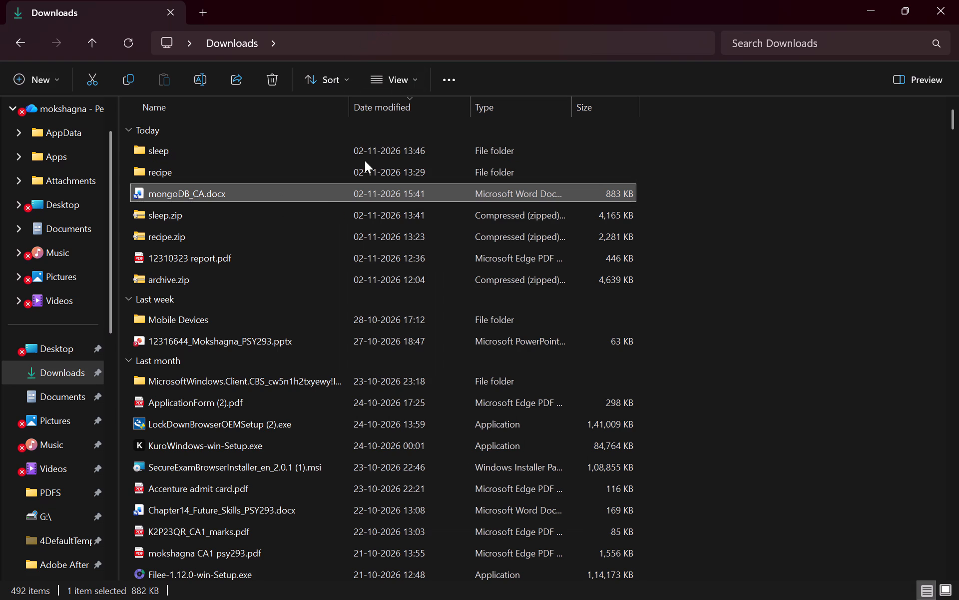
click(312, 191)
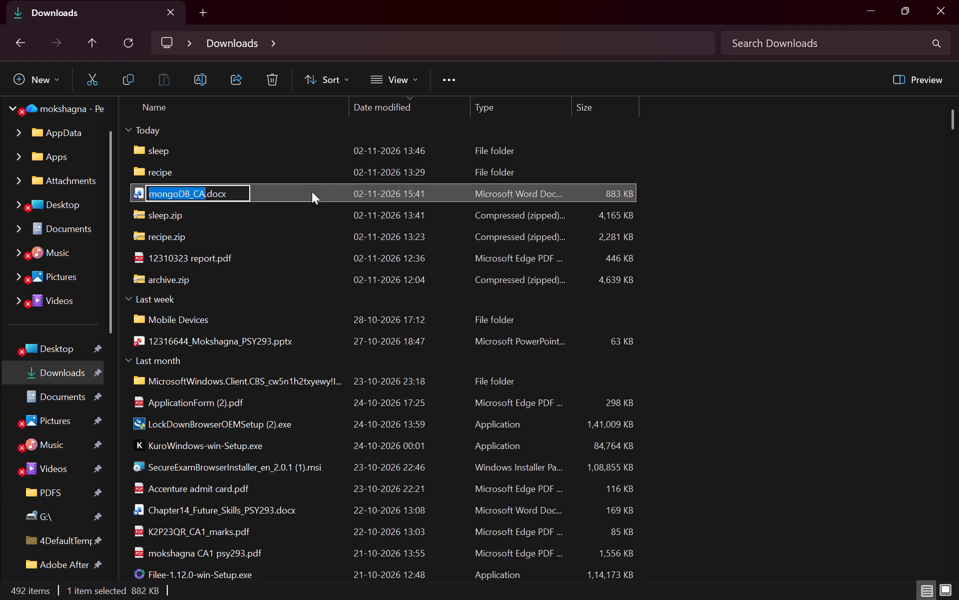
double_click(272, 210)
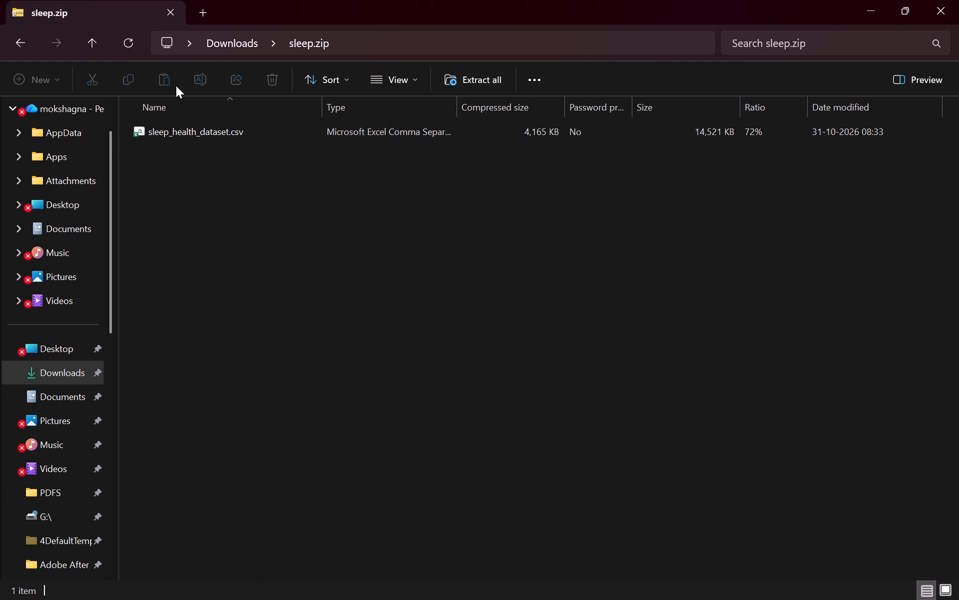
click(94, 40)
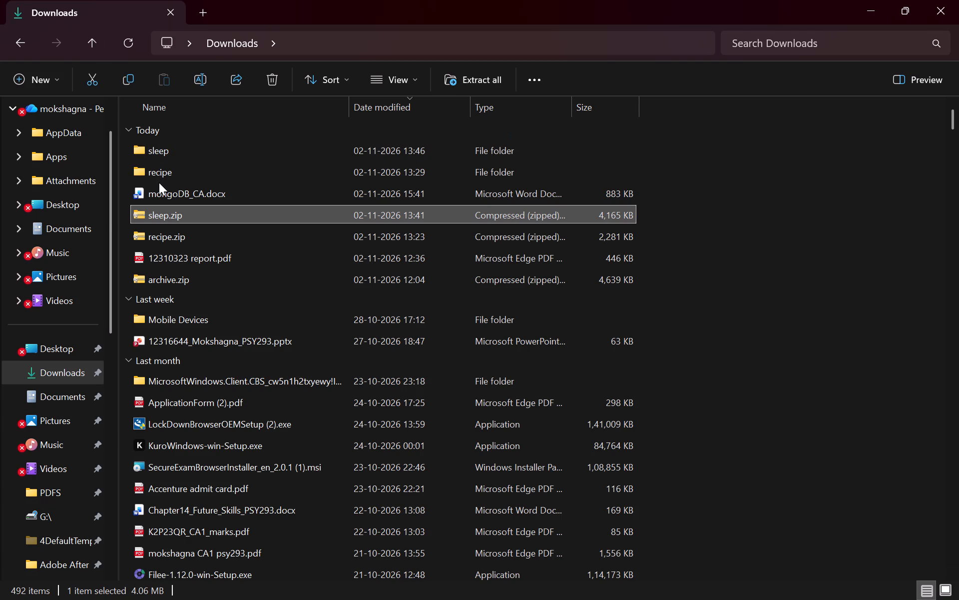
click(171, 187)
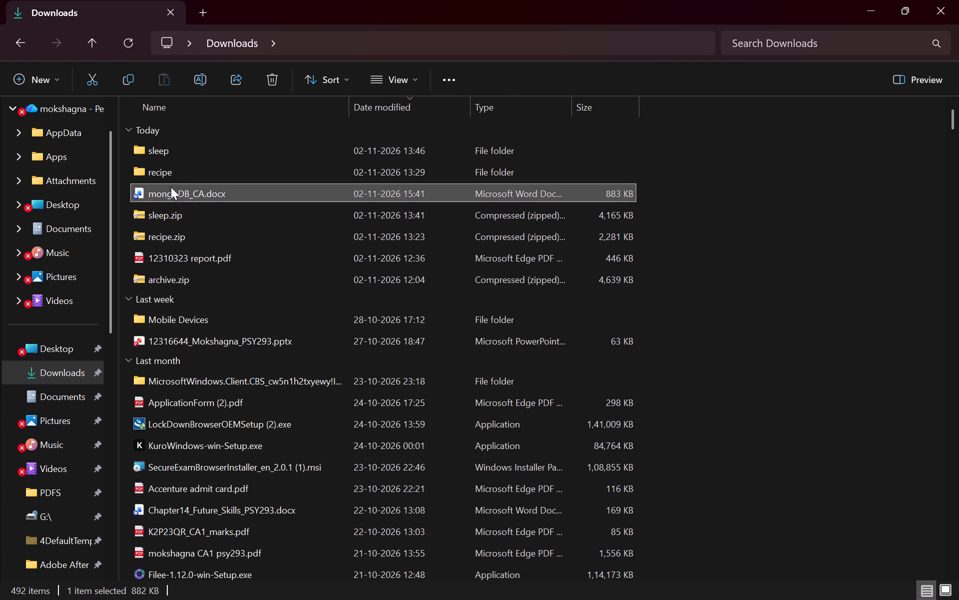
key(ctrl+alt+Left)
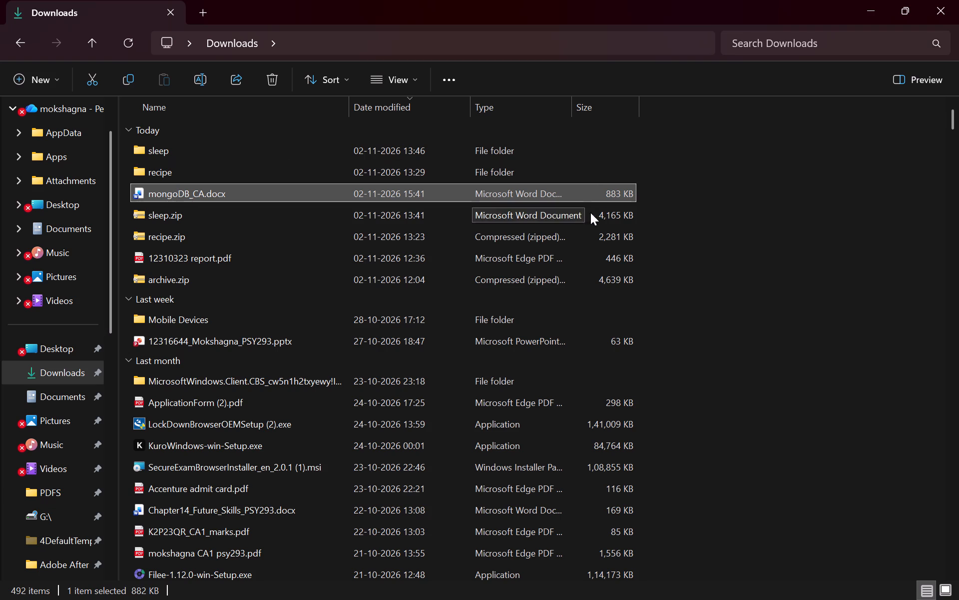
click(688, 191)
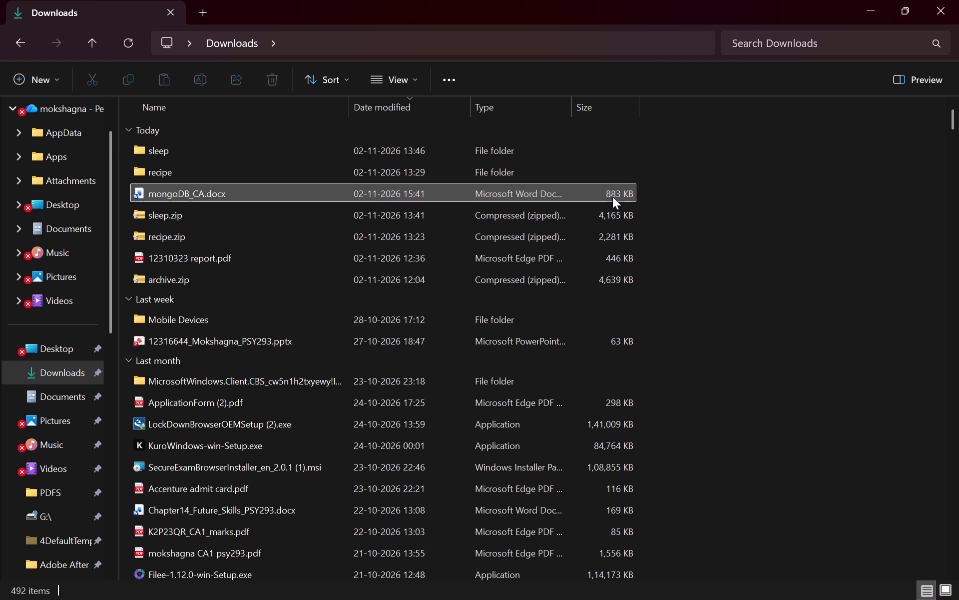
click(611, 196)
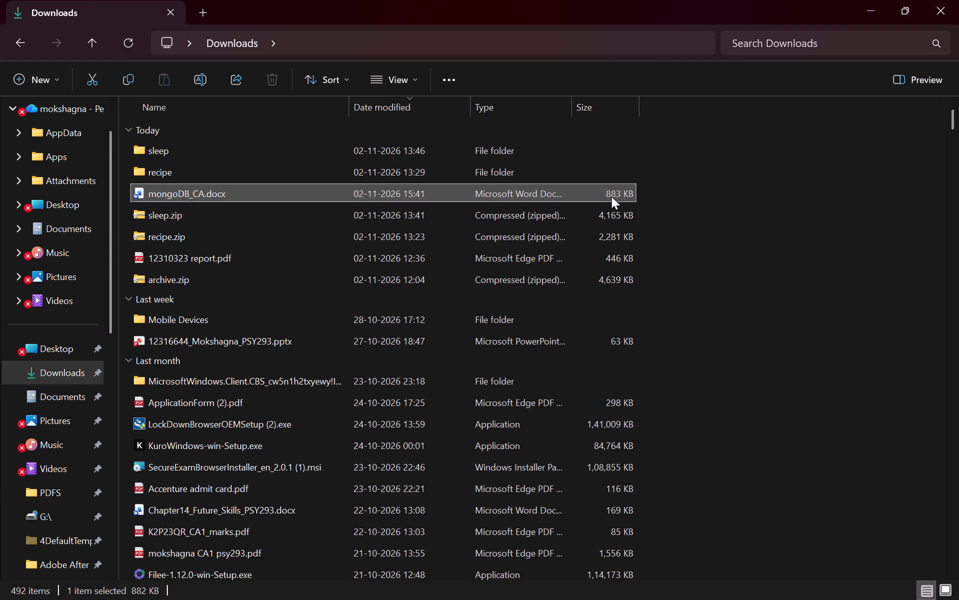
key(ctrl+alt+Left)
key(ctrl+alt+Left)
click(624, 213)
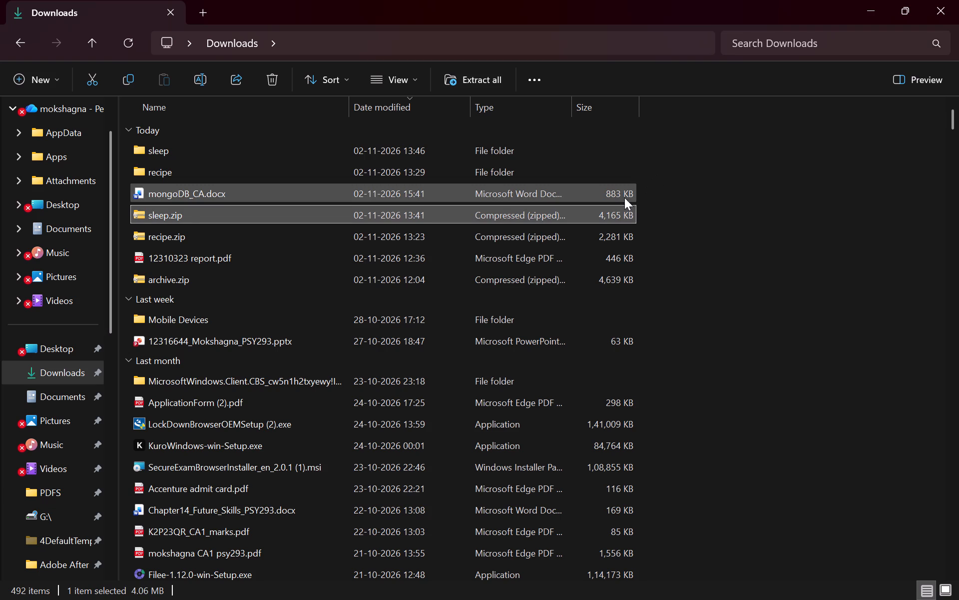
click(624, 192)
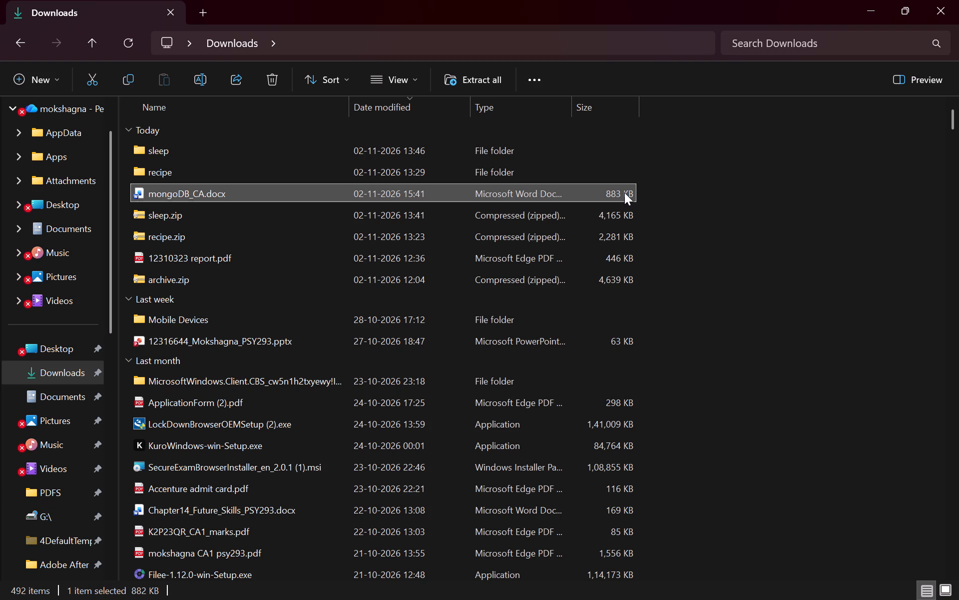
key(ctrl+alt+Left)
Convert mongoDB_CA.docx in the Downloads folder to PDF with Filee.
right_click(294, 185)
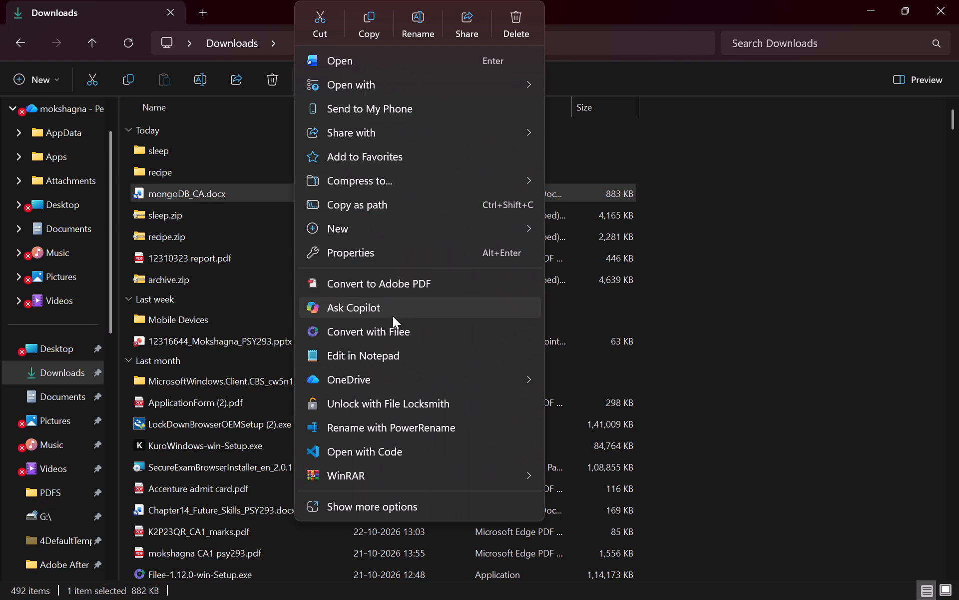
click(389, 329)
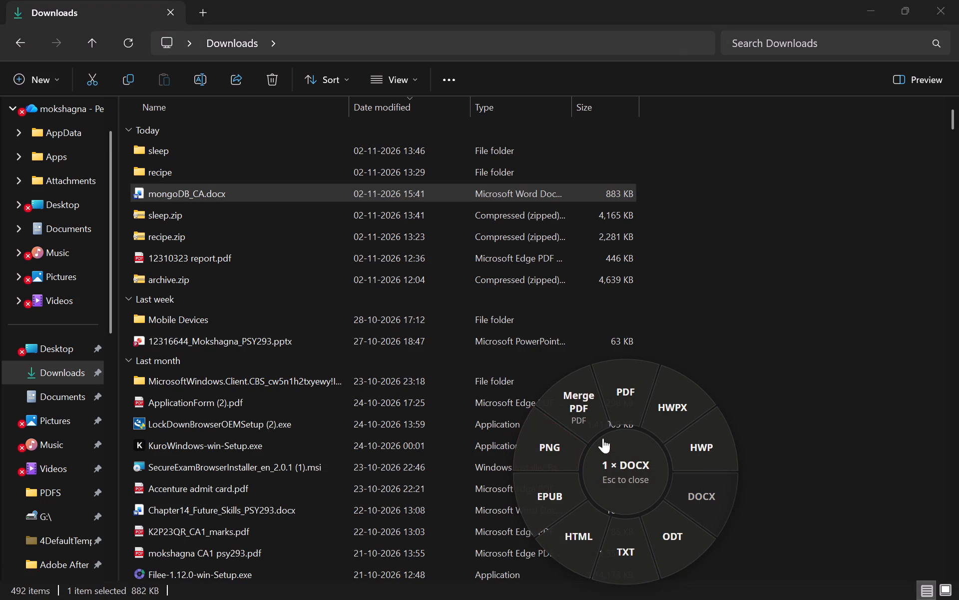
click(625, 395)
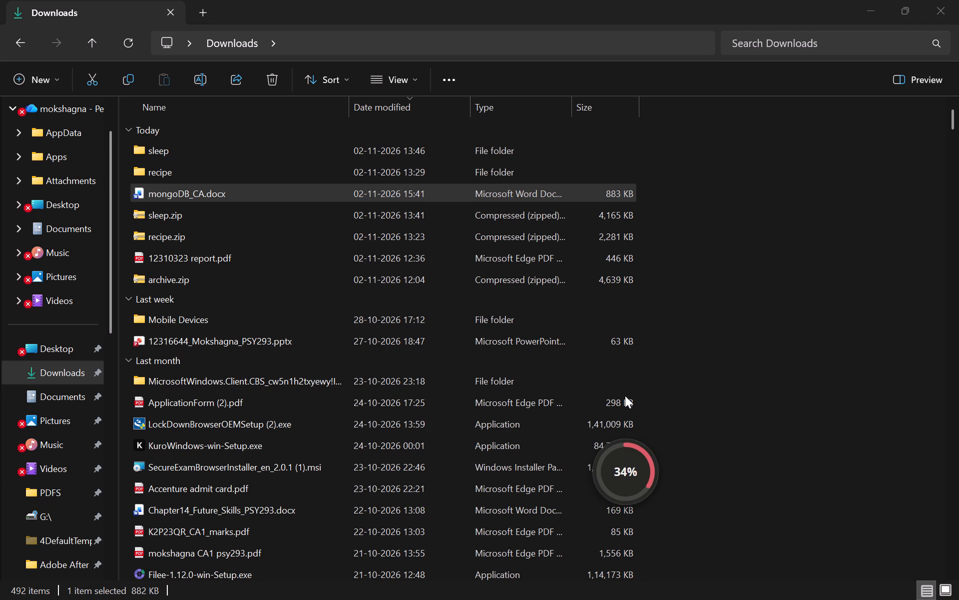
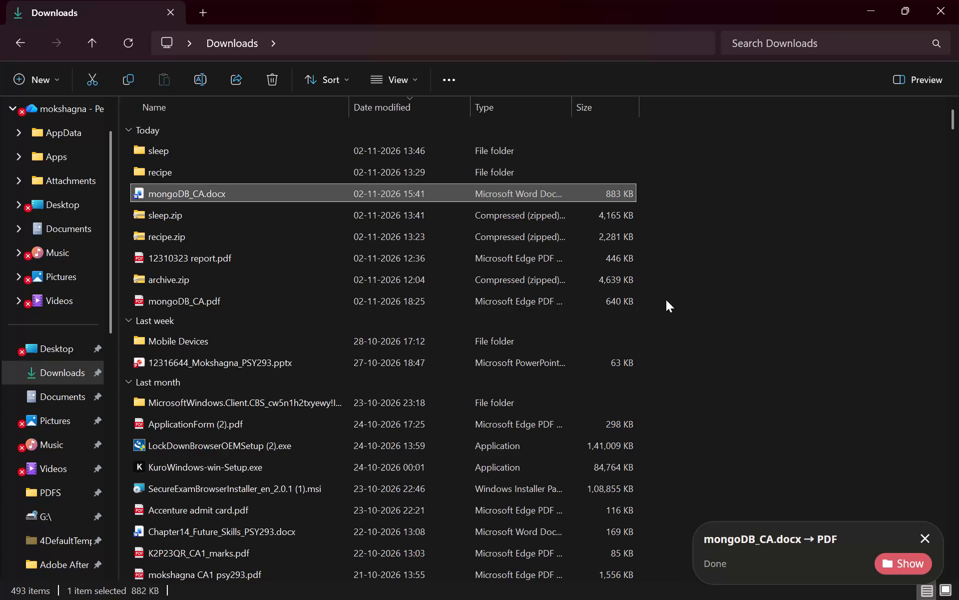
Open mongoDB_CA.pdf from the Downloads folder, look through all its pages to the references, and minimize the viewer.
click(364, 299)
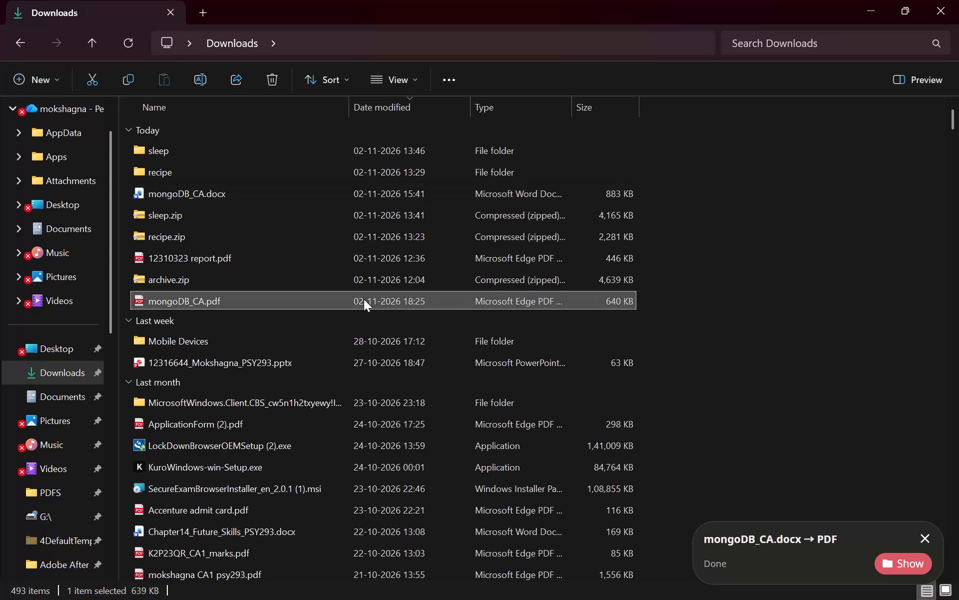
double_click(364, 299)
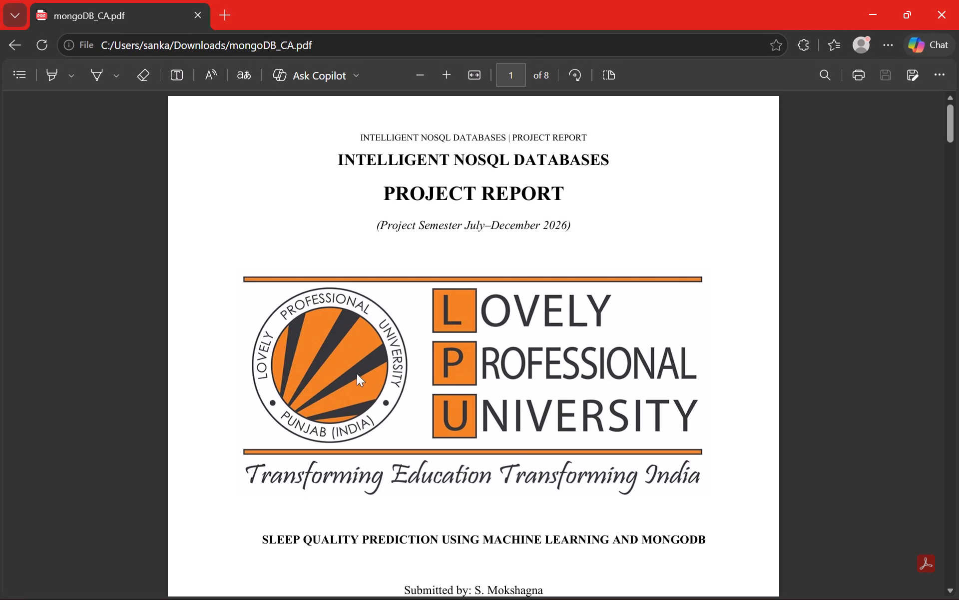
scroll(363, 366, down, 3)
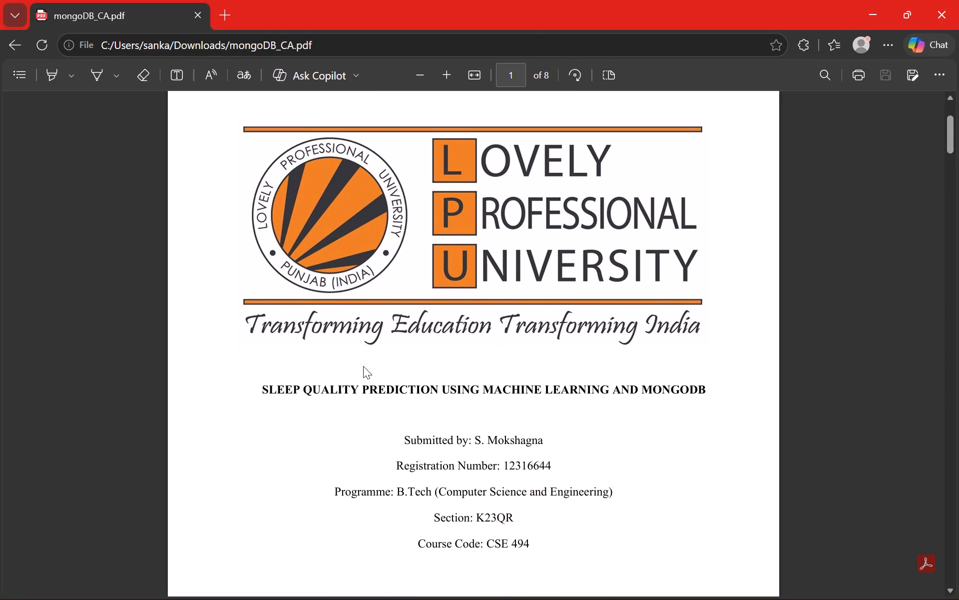
scroll(363, 366, down, 6)
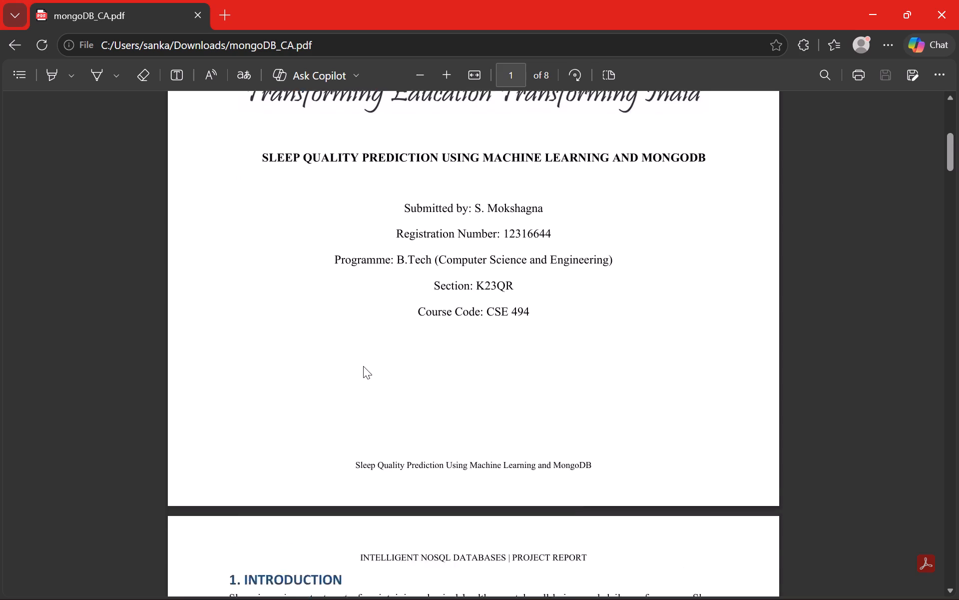
scroll(363, 366, down, 4)
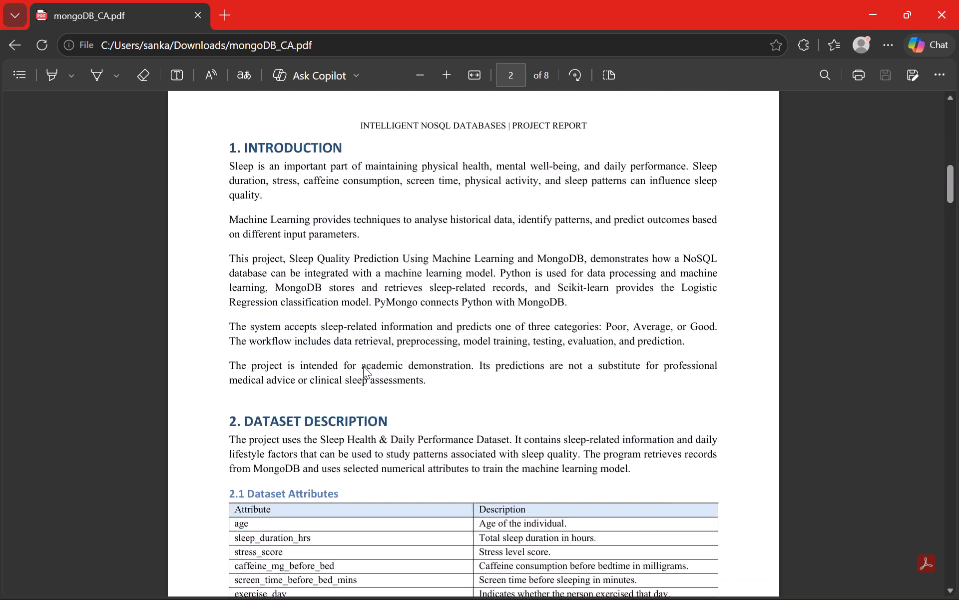
scroll(363, 366, down, 6)
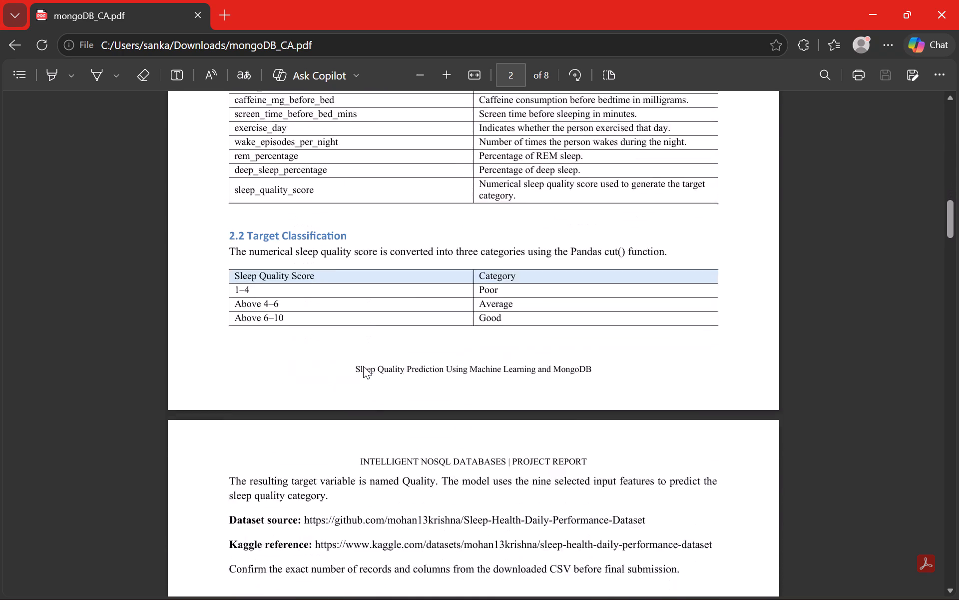
scroll(363, 366, down, 7)
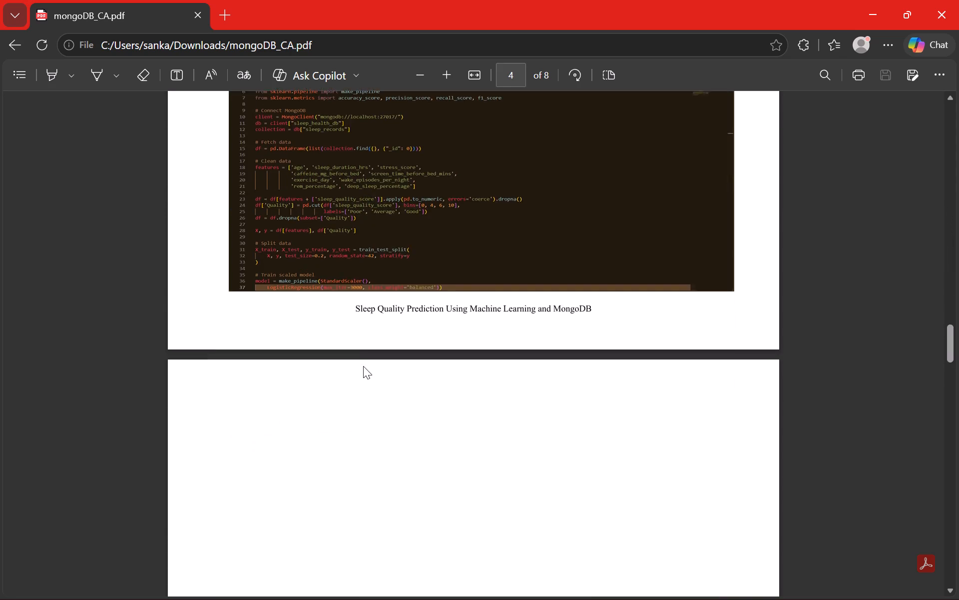
scroll(363, 366, down, 5)
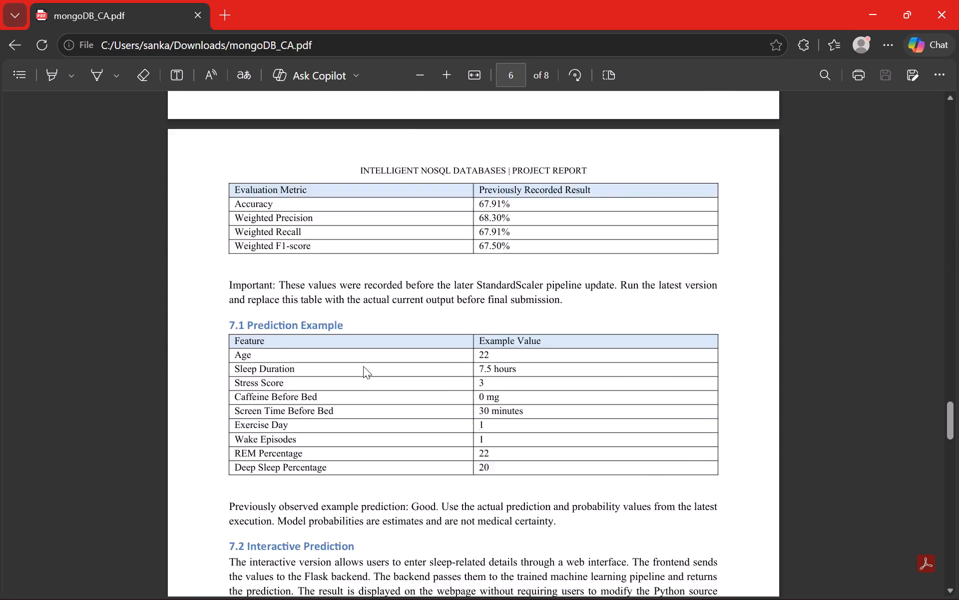
scroll(363, 366, down, 4)
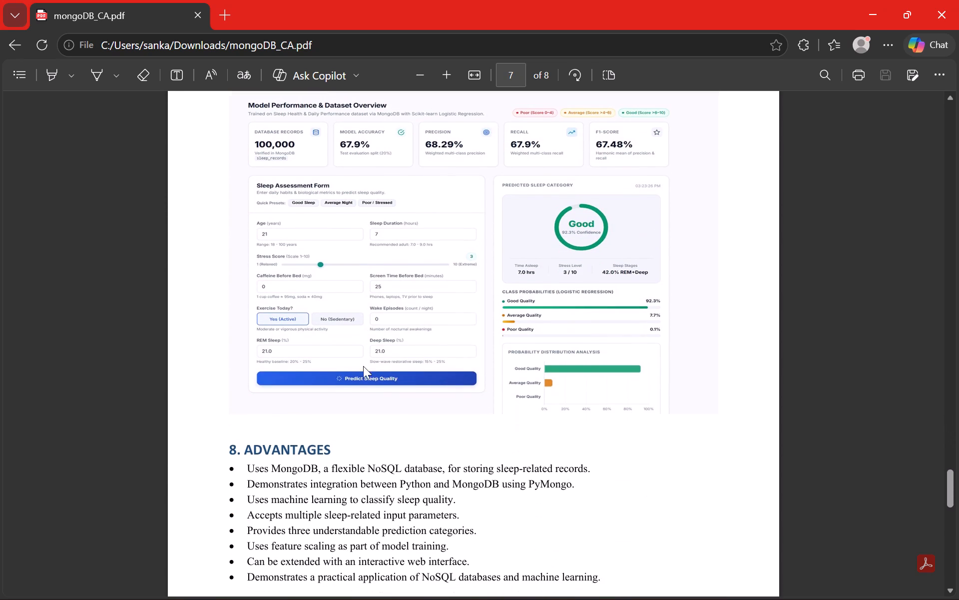
scroll(363, 366, down, 5)
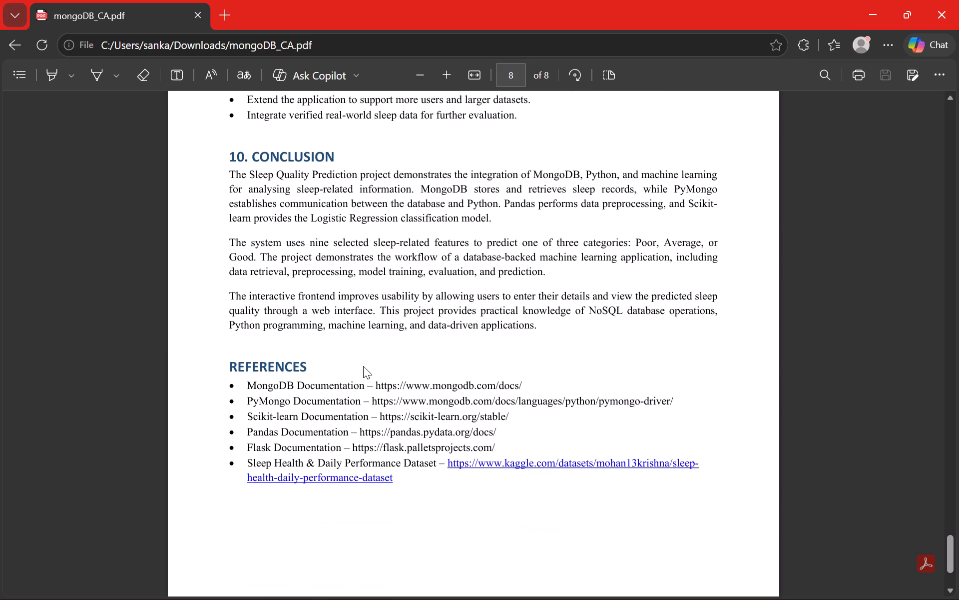
scroll(363, 366, down, 2)
click(864, 14)
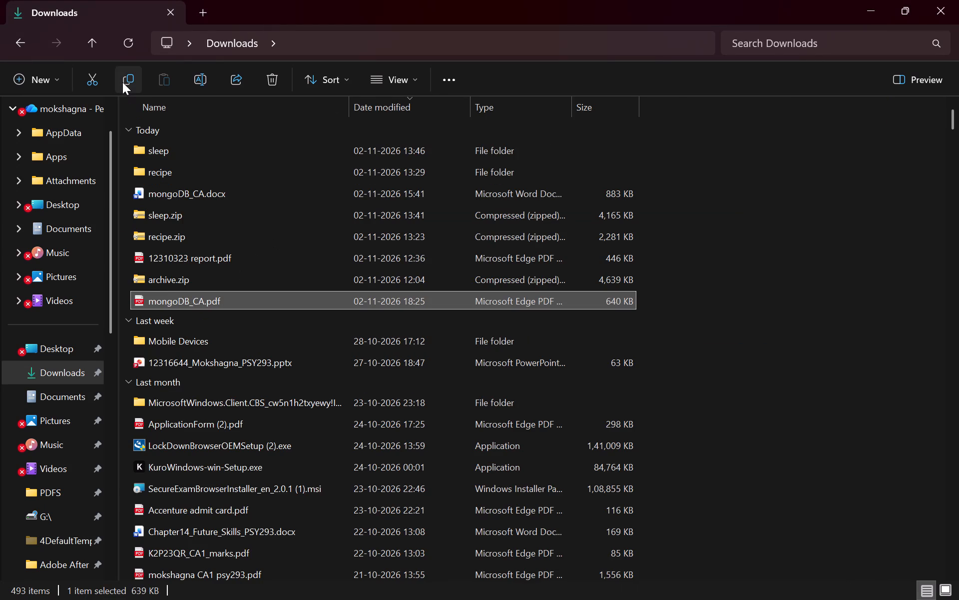
Copy mongoDB_CA.pdf in the Downloads folder and search Windows for WhatsApp with "wa".
click(122, 82)
text(wa)
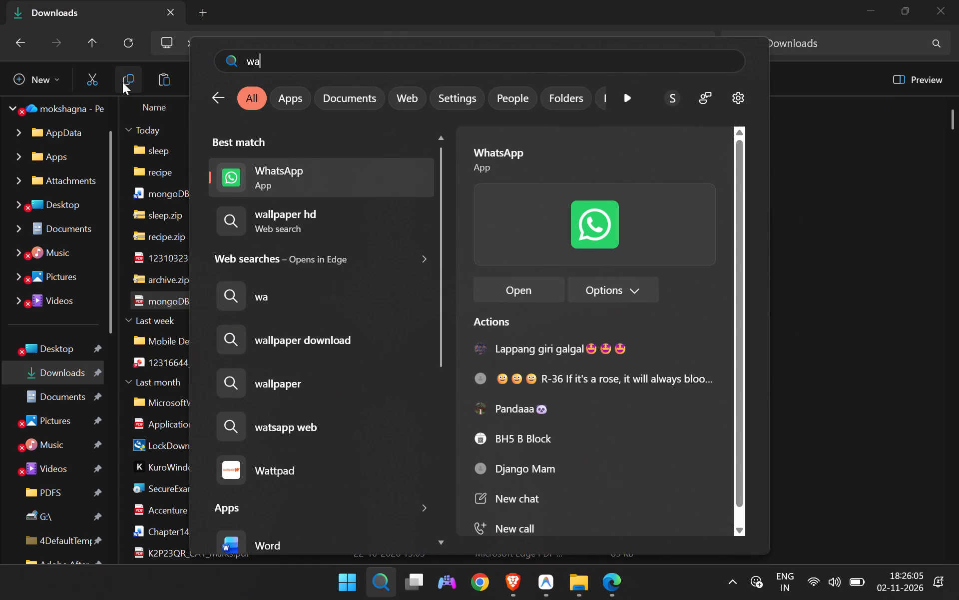
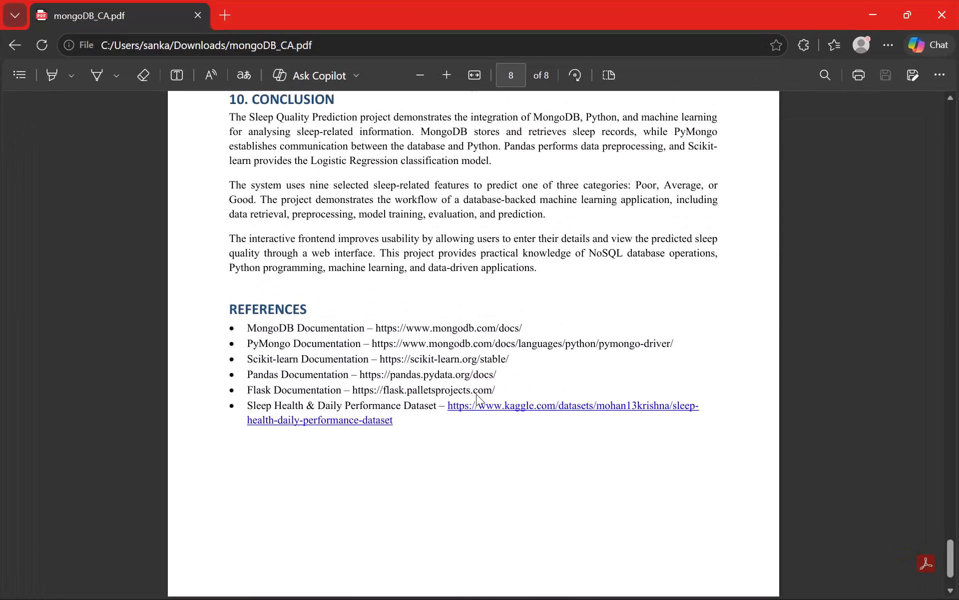
Review mongoDB_CA.pdf backwards from the references through the limitations, advantages and prediction interface to the database operations section.
scroll(476, 394, up, 6)
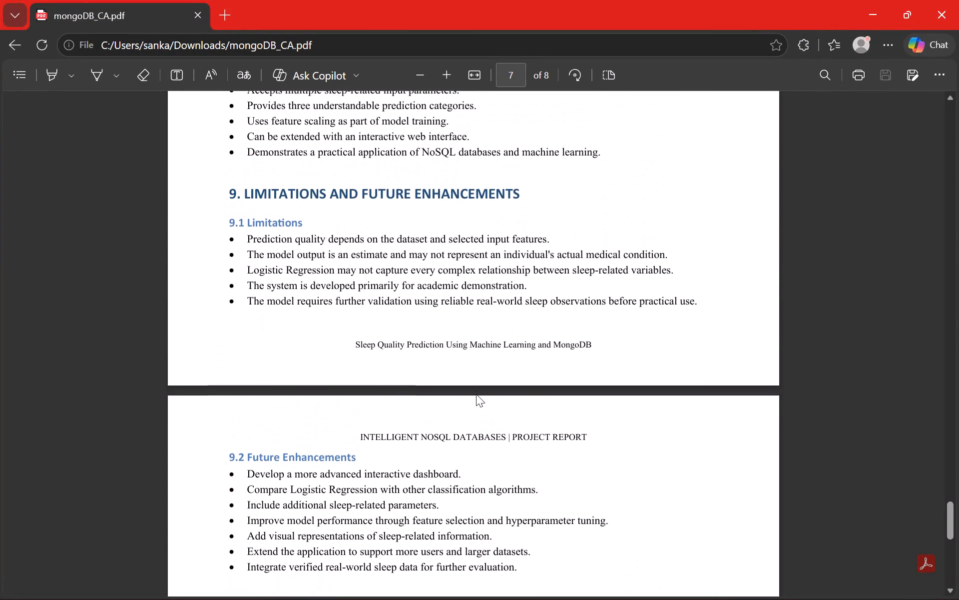
scroll(476, 394, up, 5)
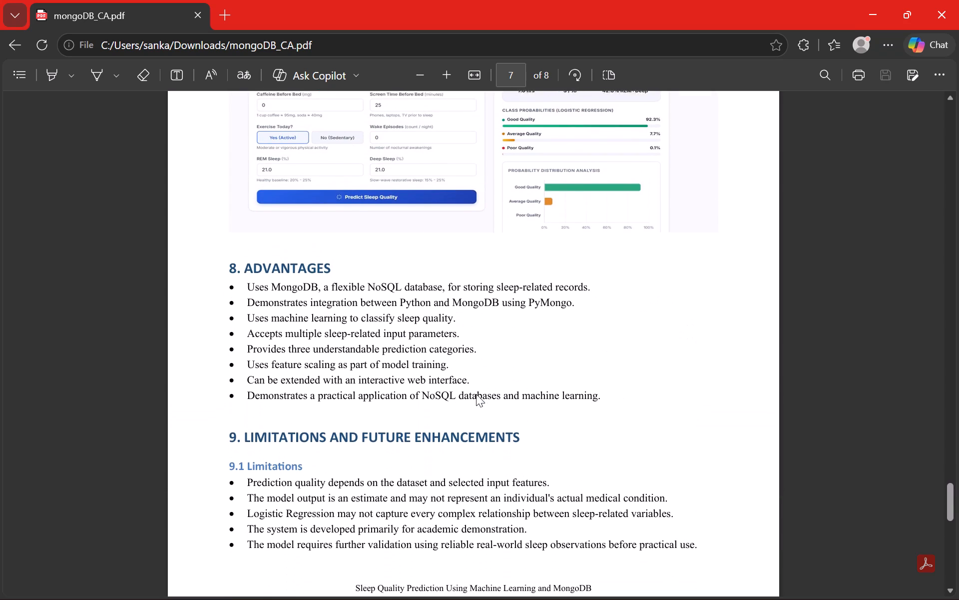
scroll(476, 394, up, 1)
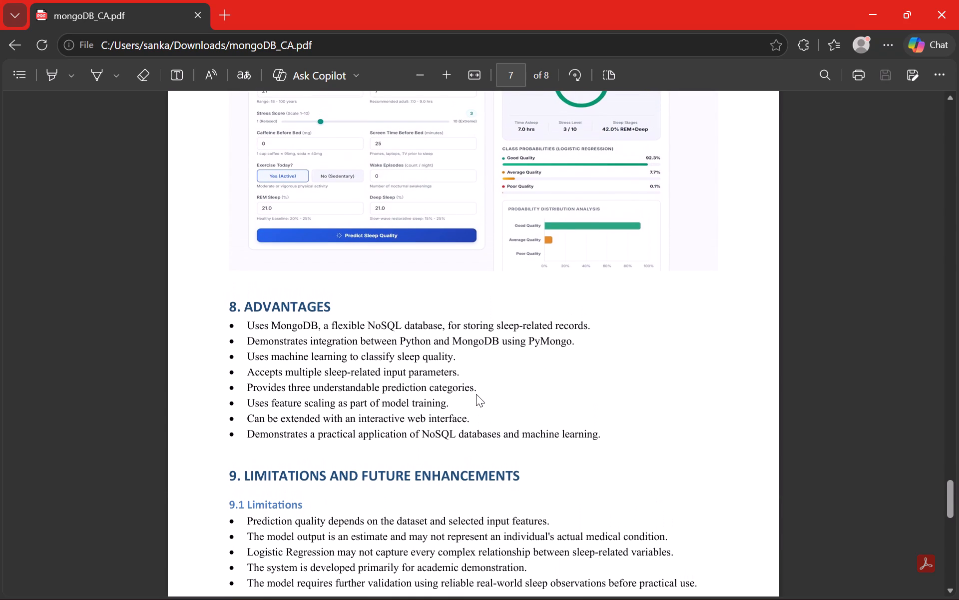
scroll(476, 394, up, 1)
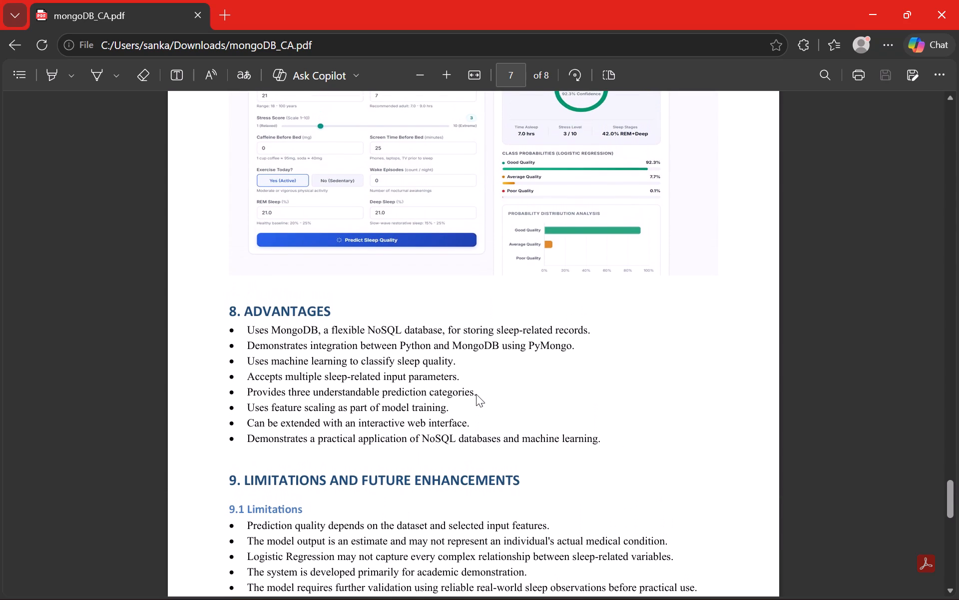
scroll(476, 394, up, 1)
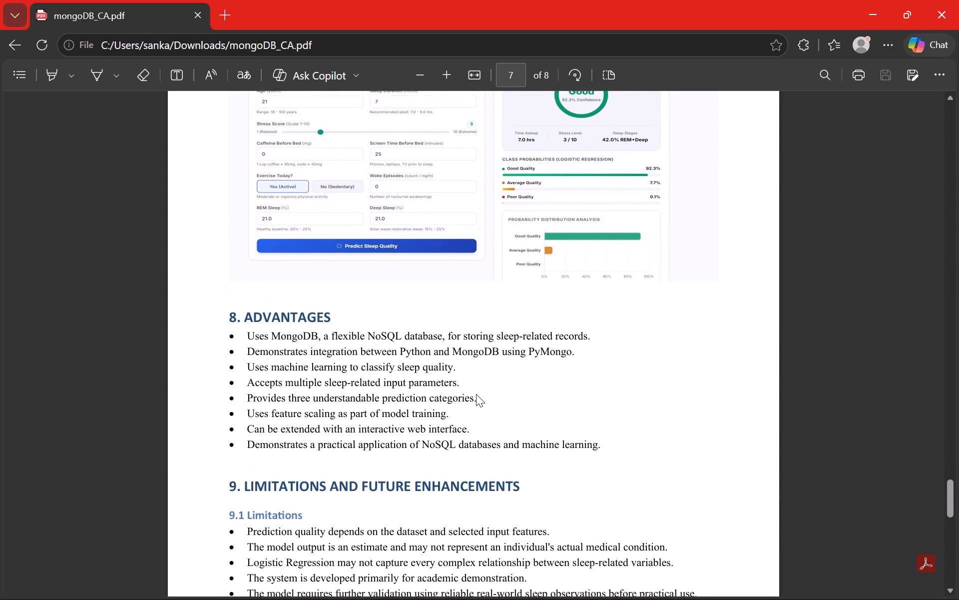
scroll(476, 394, up, 10)
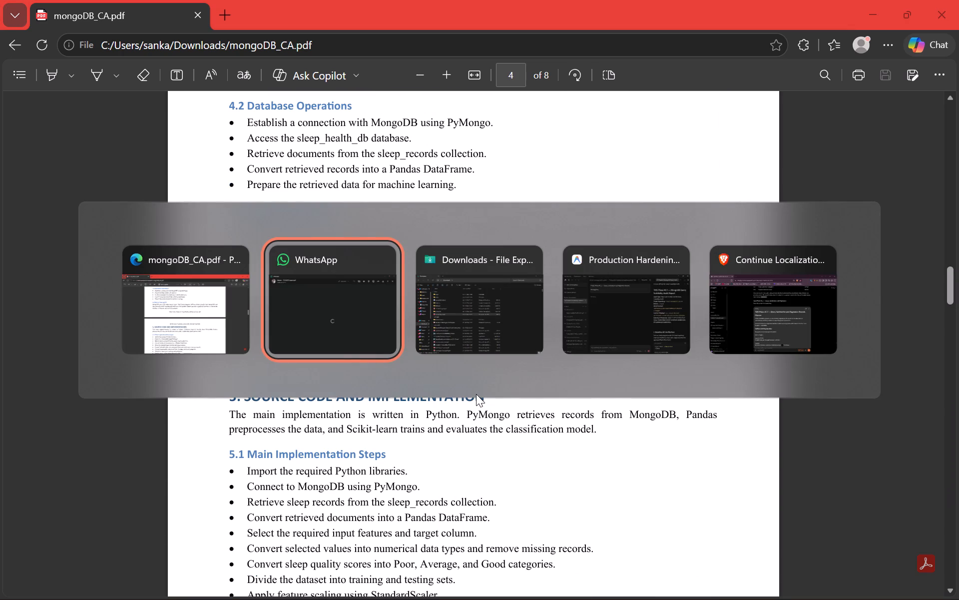
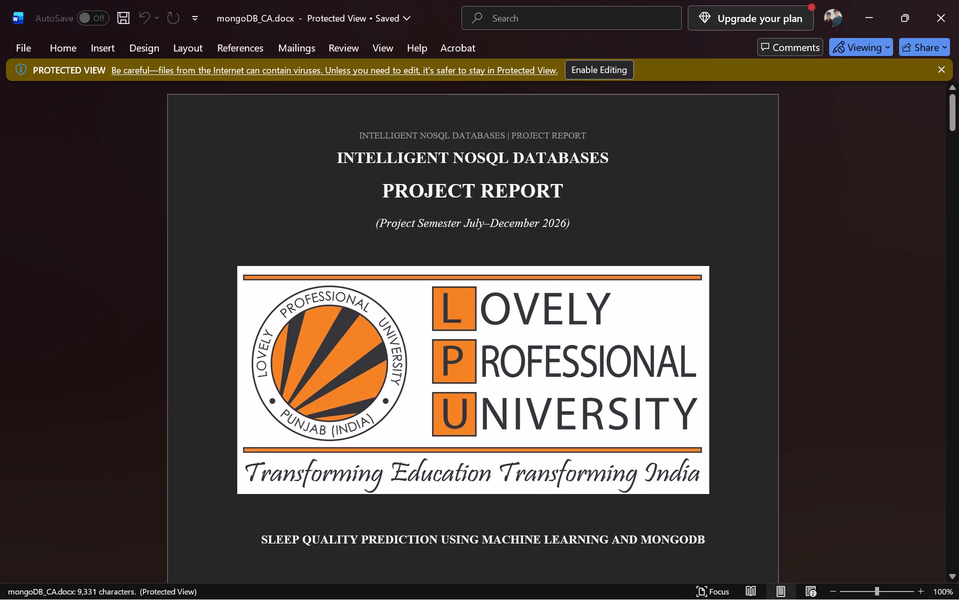
Enable editing for the protected mongoDB_CA.docx report.
click(573, 81)
click(583, 73)
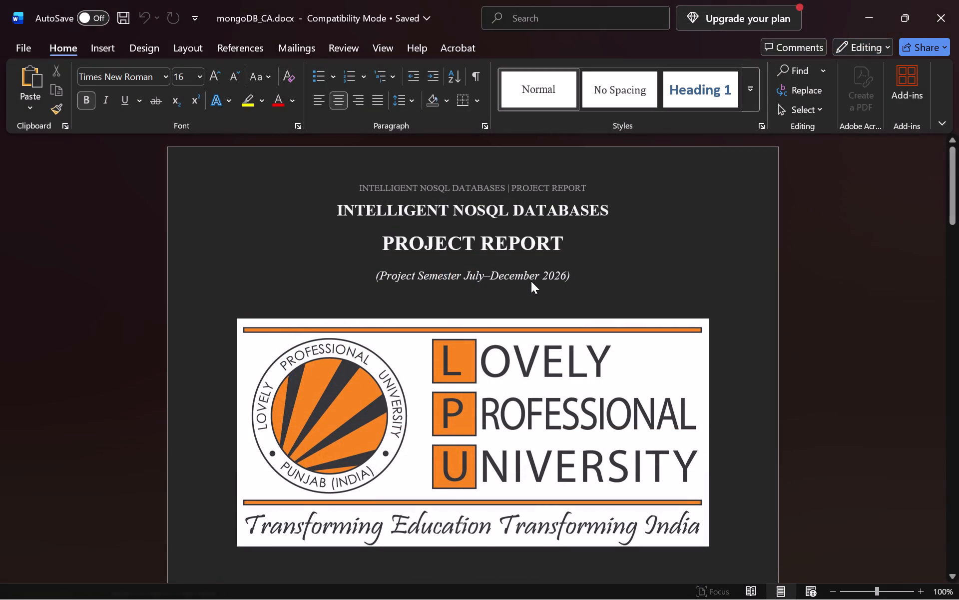
Review the report from the cover page through dataset, implementation and results to the advantages and limitations sections.
scroll(531, 281, down, 8)
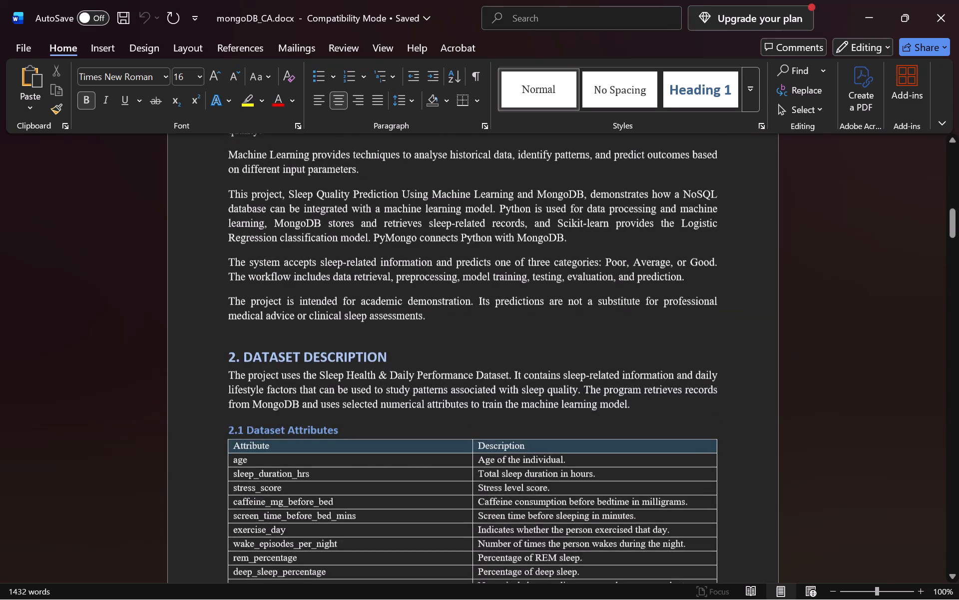
scroll(531, 281, down, 9)
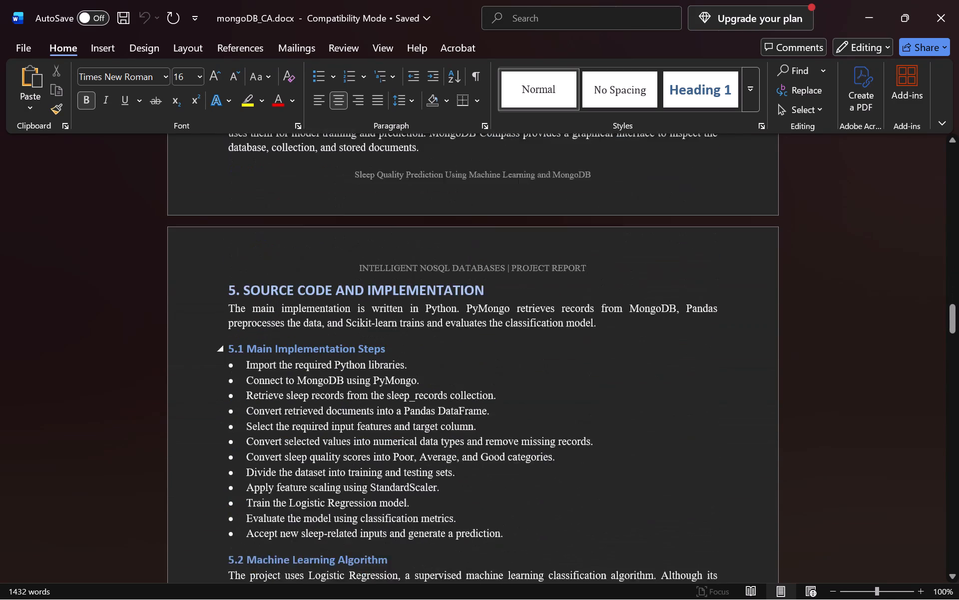
scroll(531, 281, down, 10)
scroll(531, 281, up, 2)
scroll(531, 281, down, 1)
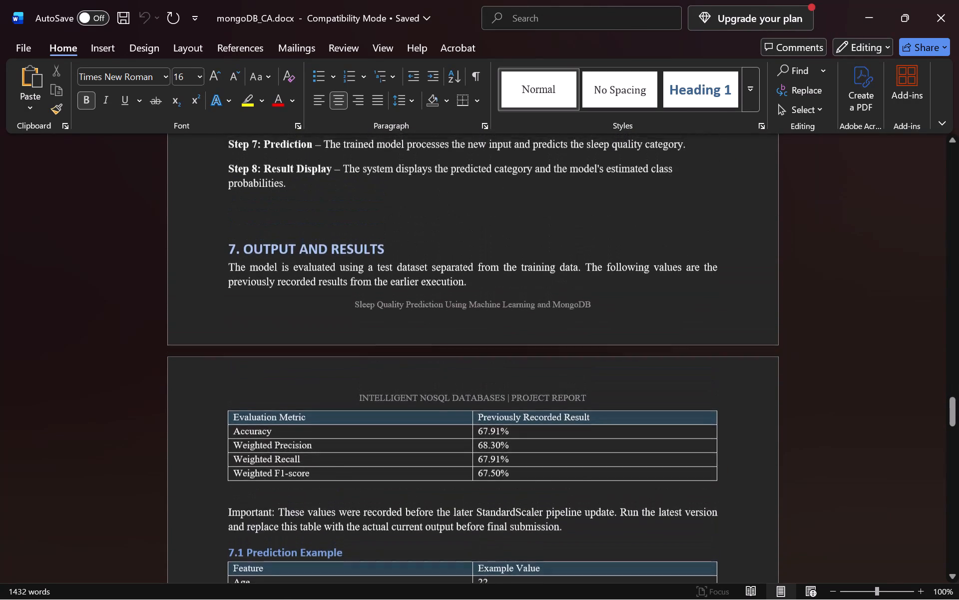
scroll(531, 281, down, 4)
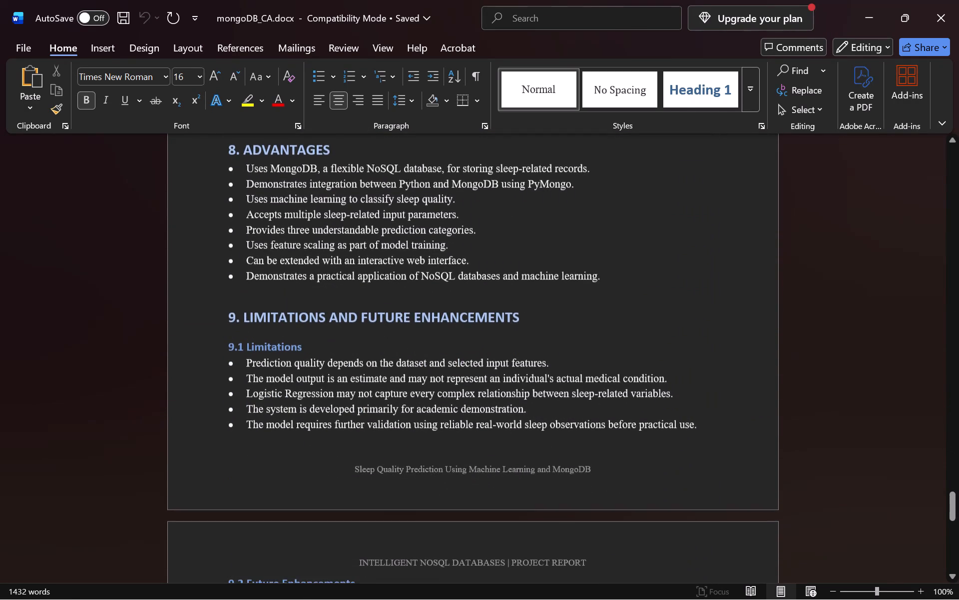
Delete the "8. ADVANTAGES" section, the "9. LIMITATIONS AND FUTURE ENHANCEMENTS" heading and the "9.1 Limitations" list, including the leftover bullet.
drag(232, 143, 357, 224)
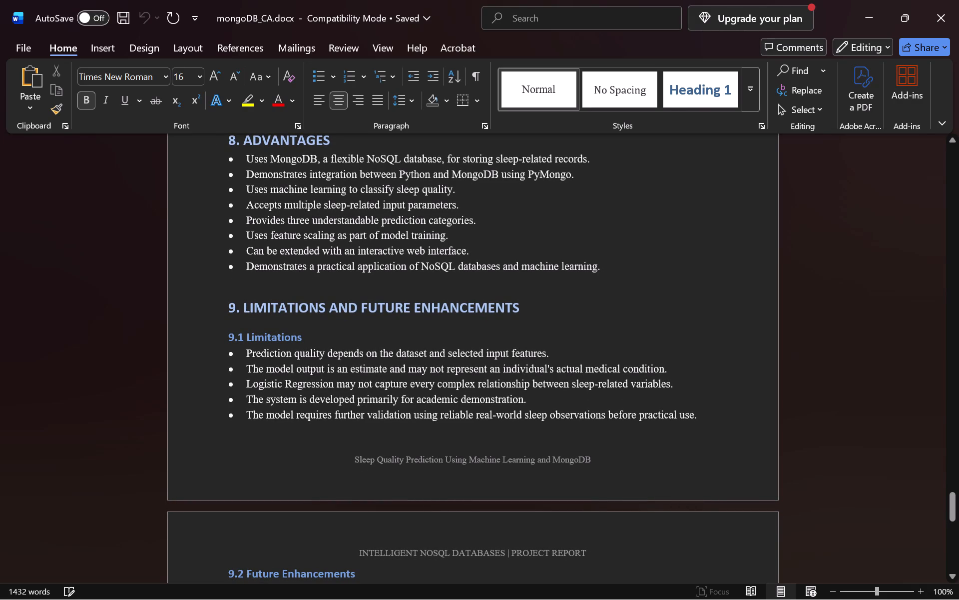
drag(357, 224, 691, 414)
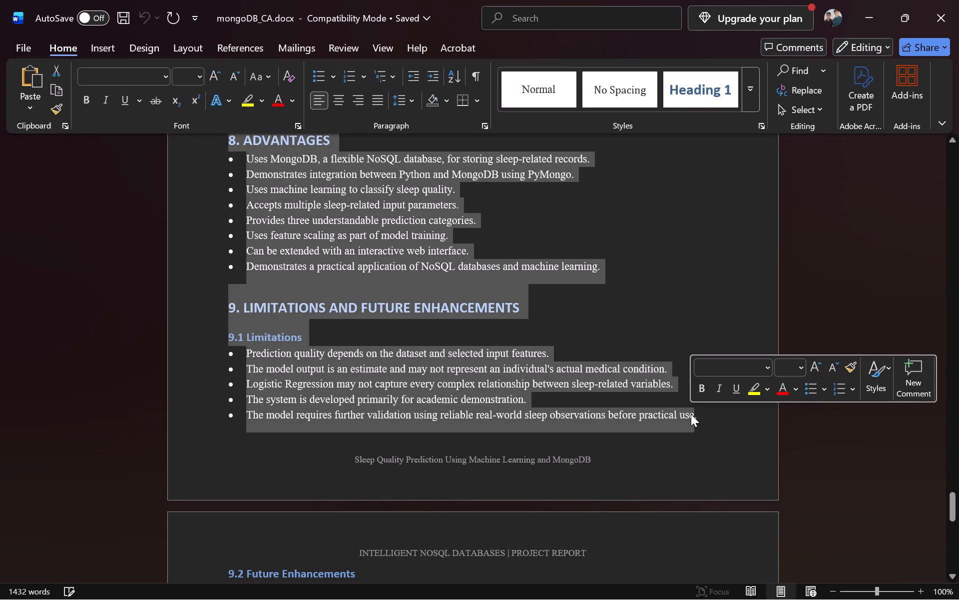
key(BackSpace)
scroll(691, 414, up, 1)
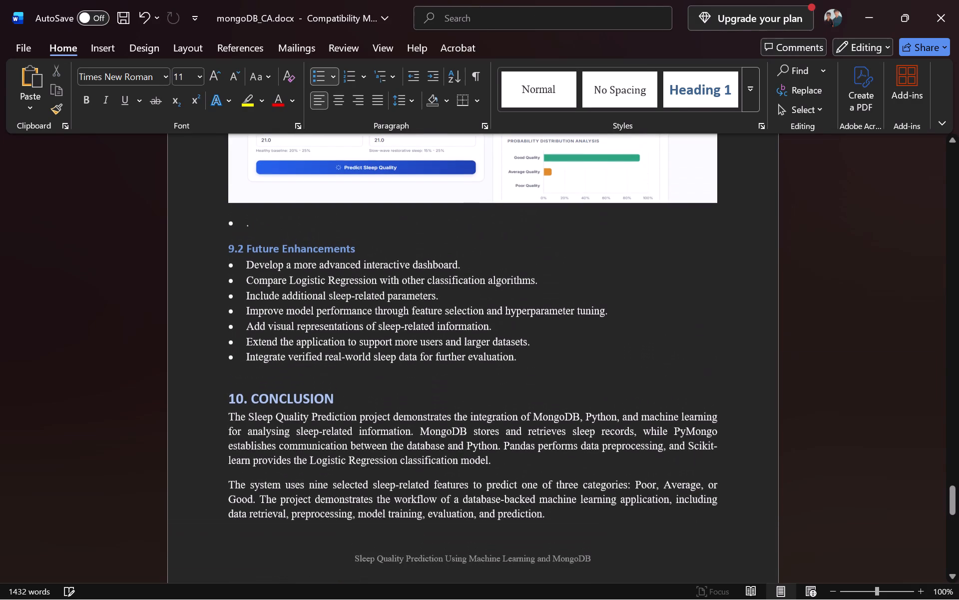
key(Right)
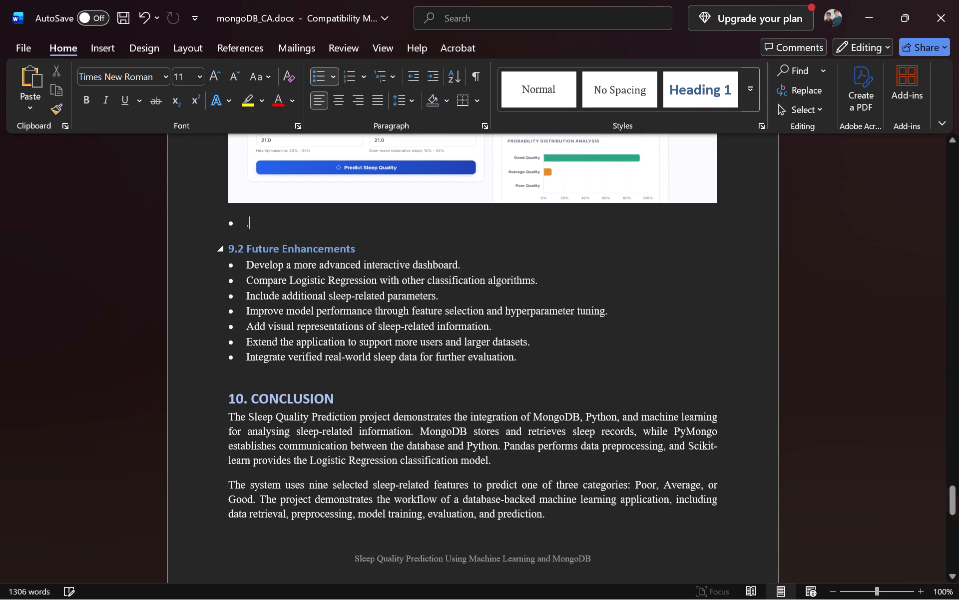
key(BackSpace)
key(BackSpace)
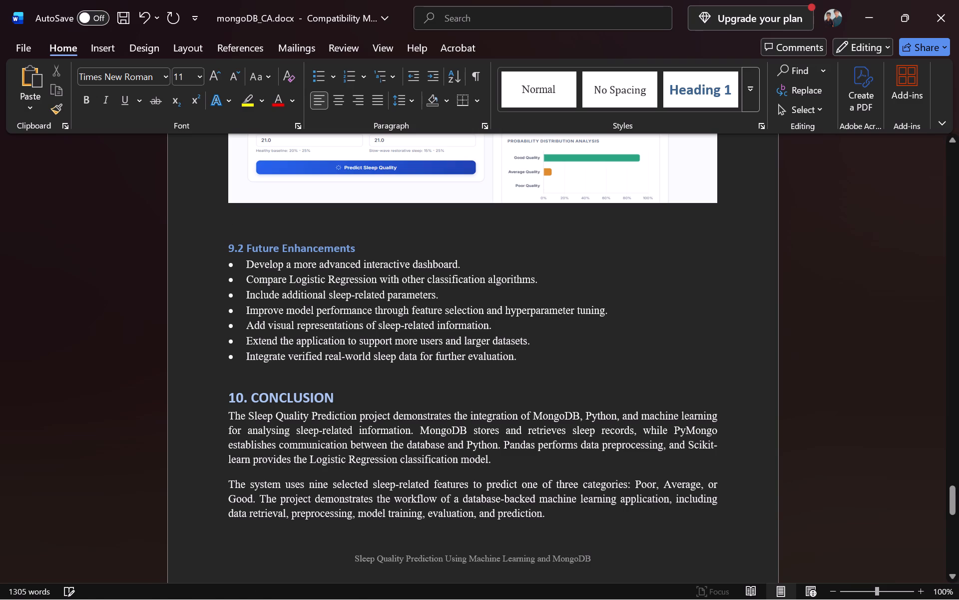
Delete the "9.2 Future Enhancements" heading and list along with an extra blank line above "10. CONCLUSION".
drag(229, 251, 502, 371)
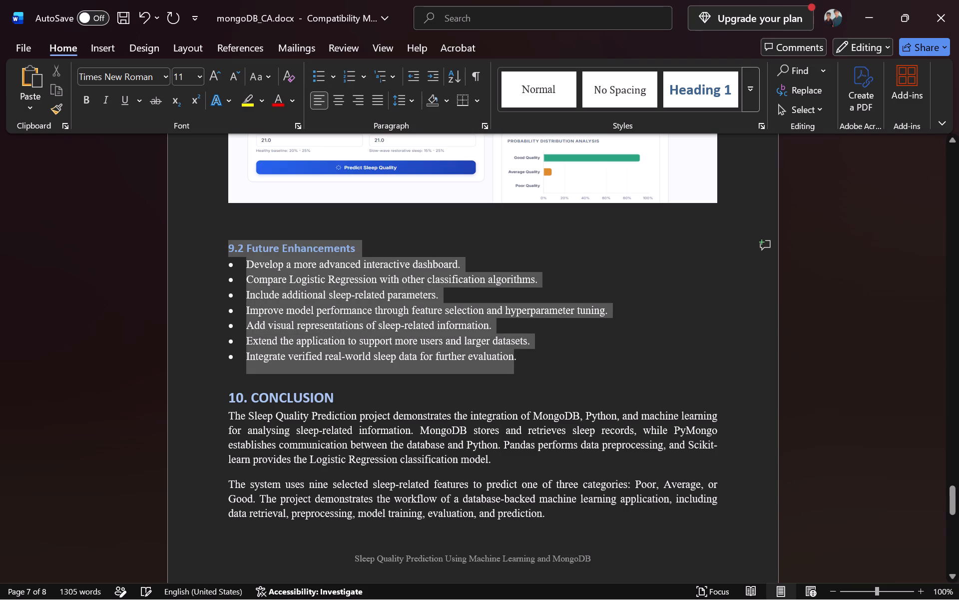
drag(502, 371, 515, 362)
key(BackSpace)
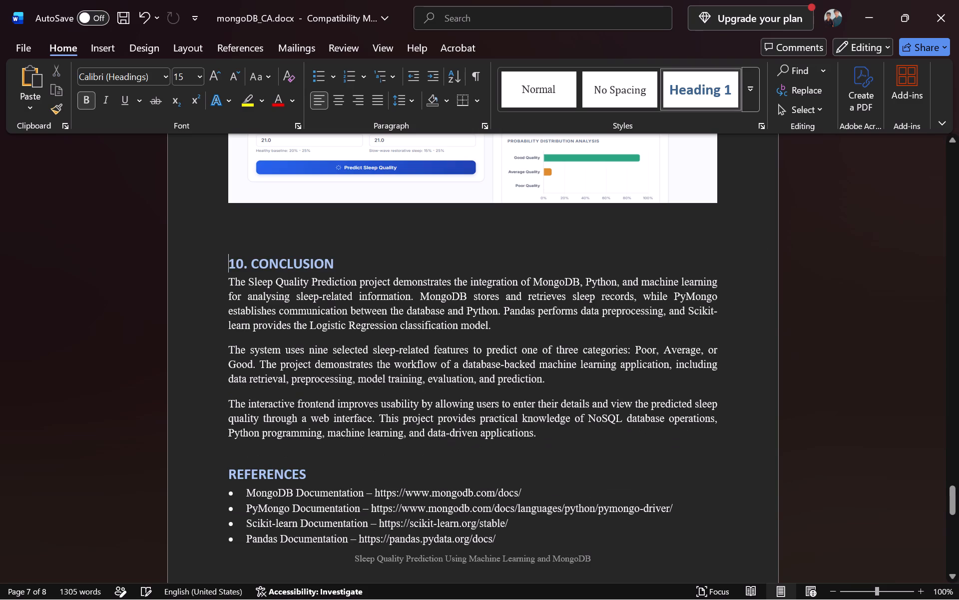
key(BackSpace)
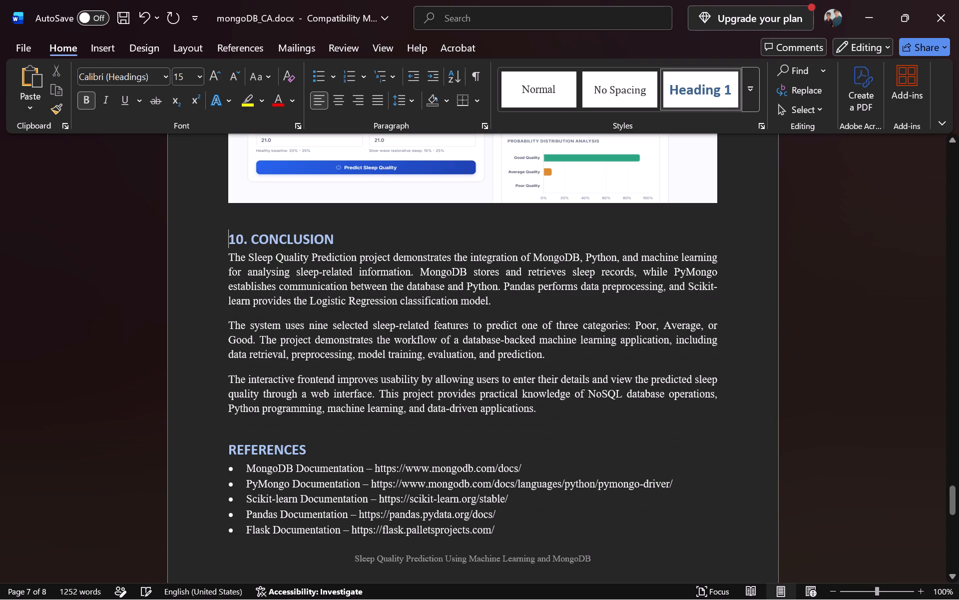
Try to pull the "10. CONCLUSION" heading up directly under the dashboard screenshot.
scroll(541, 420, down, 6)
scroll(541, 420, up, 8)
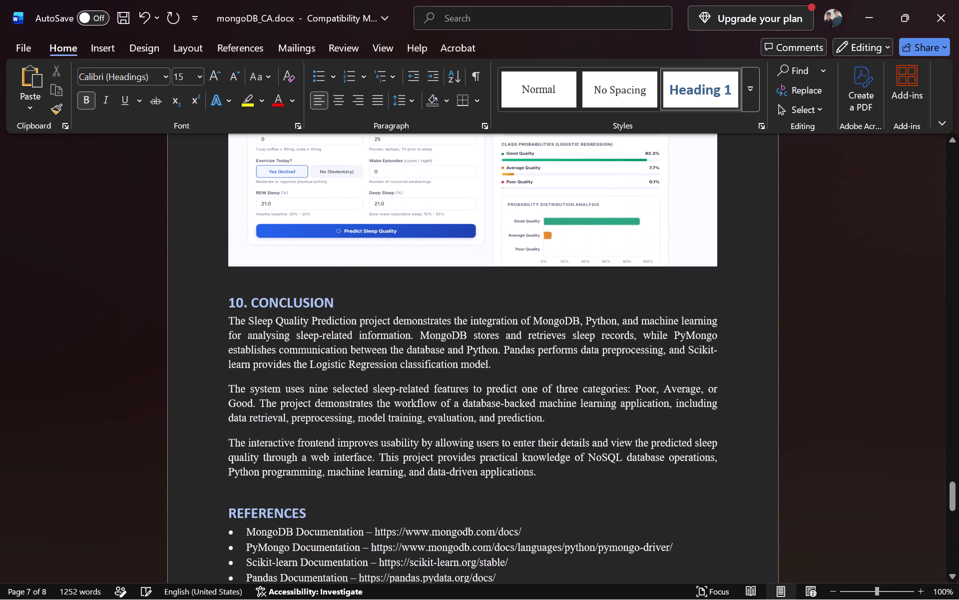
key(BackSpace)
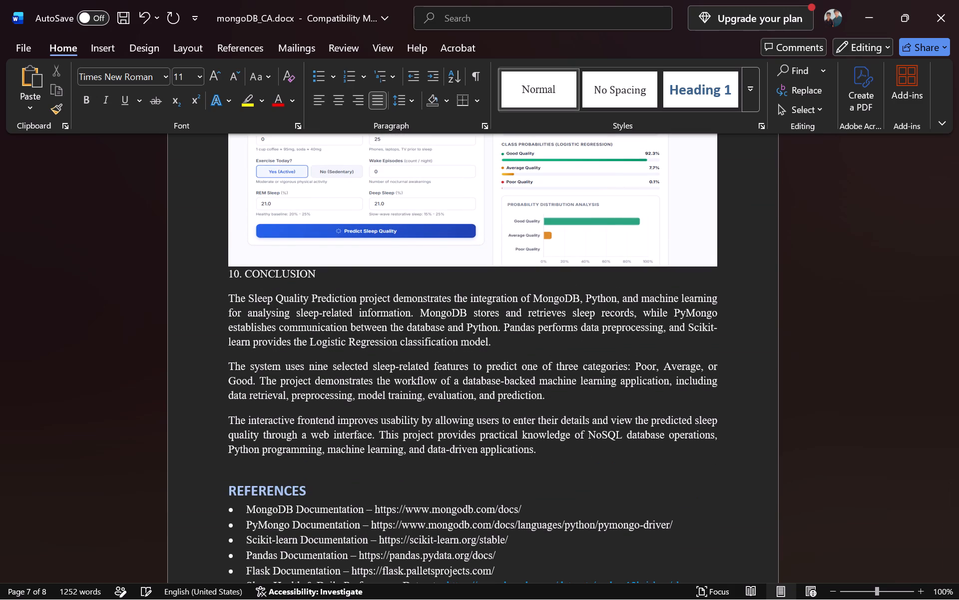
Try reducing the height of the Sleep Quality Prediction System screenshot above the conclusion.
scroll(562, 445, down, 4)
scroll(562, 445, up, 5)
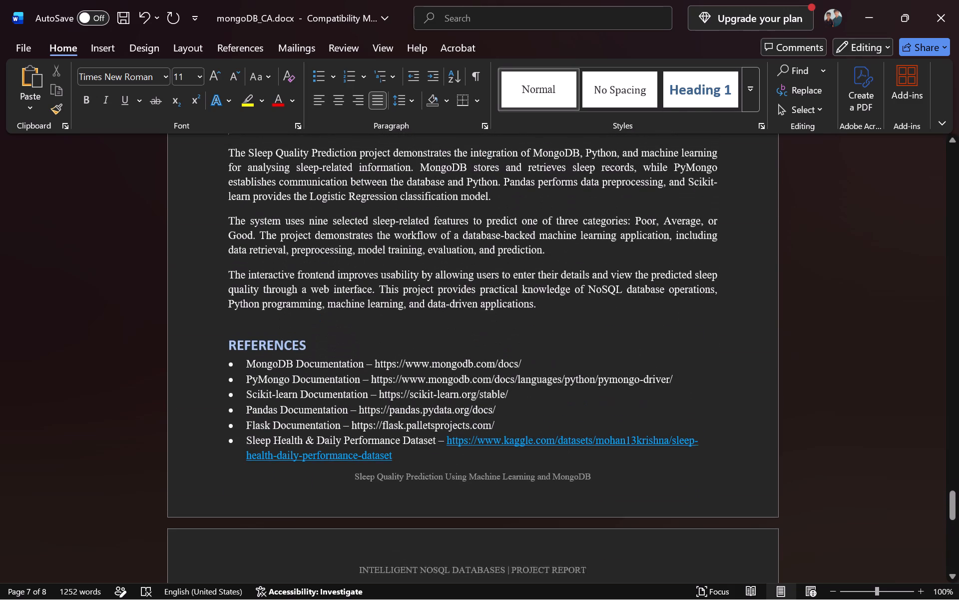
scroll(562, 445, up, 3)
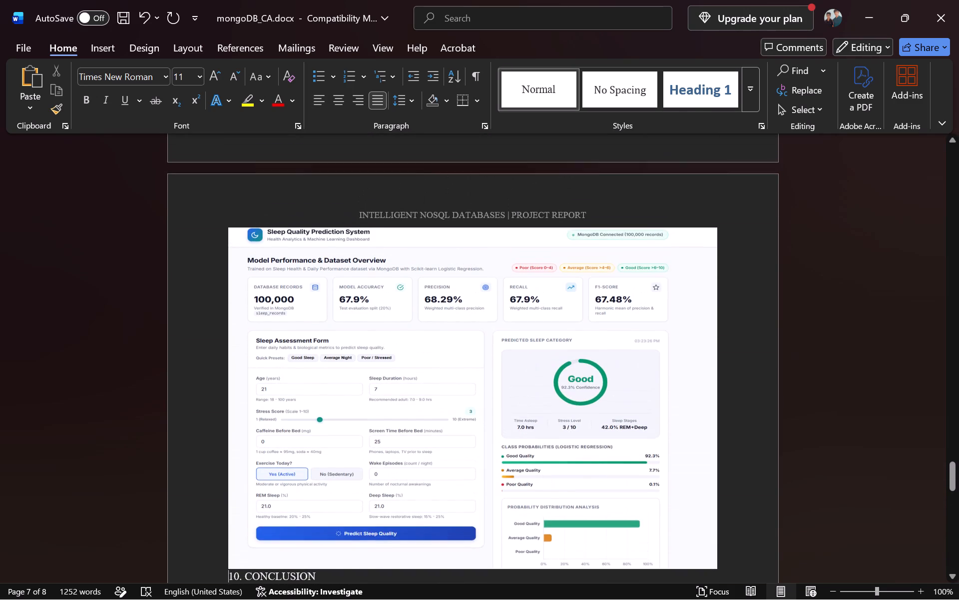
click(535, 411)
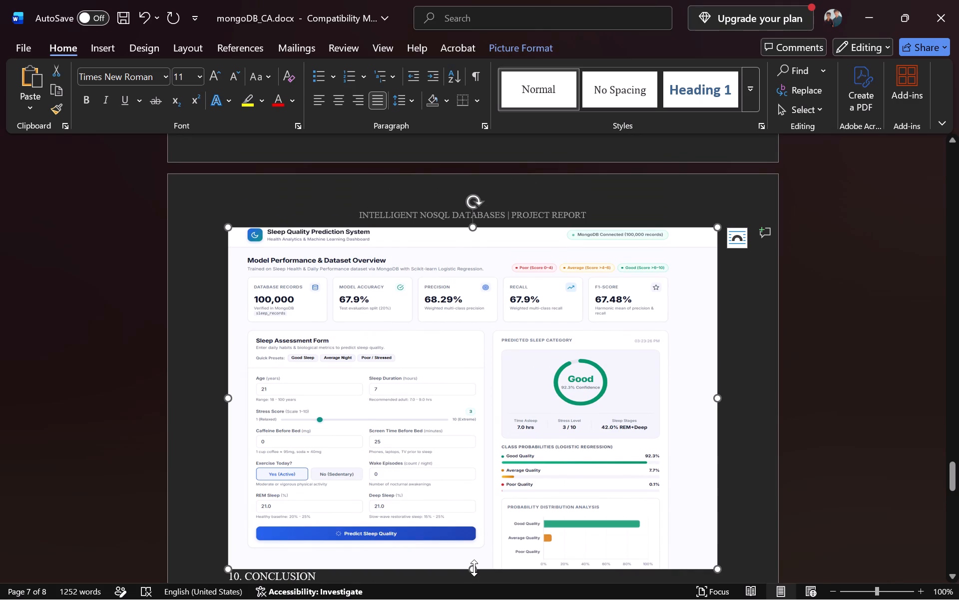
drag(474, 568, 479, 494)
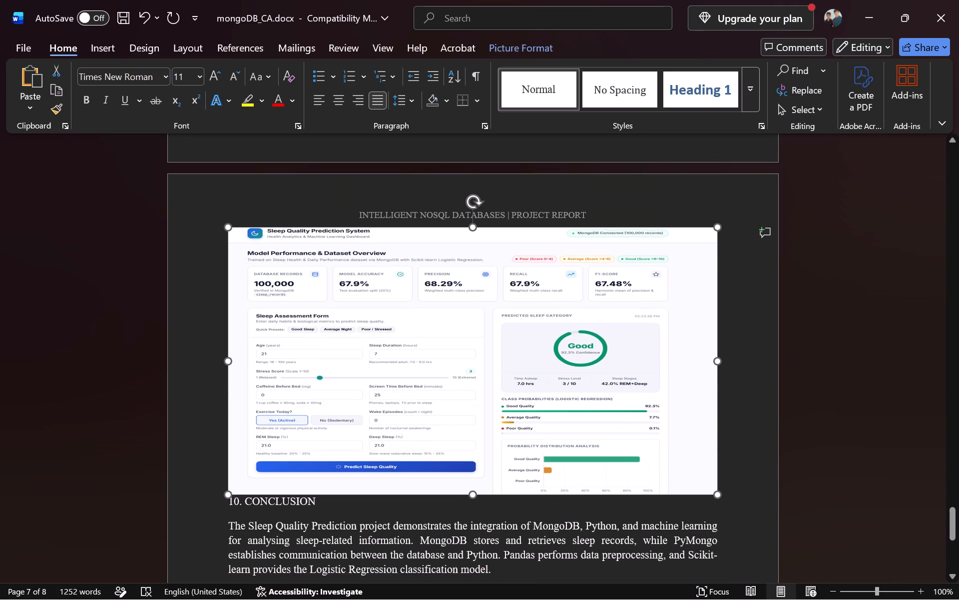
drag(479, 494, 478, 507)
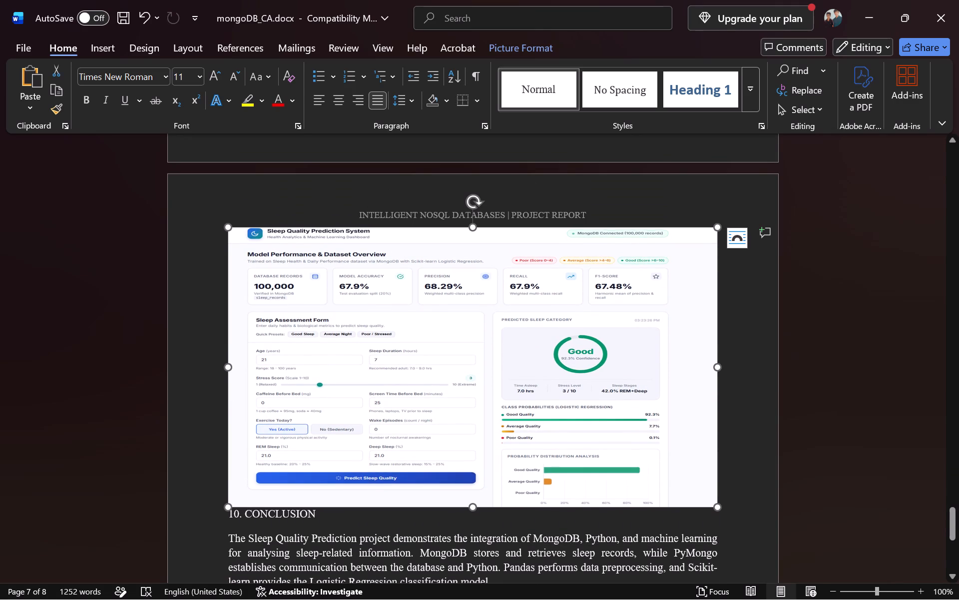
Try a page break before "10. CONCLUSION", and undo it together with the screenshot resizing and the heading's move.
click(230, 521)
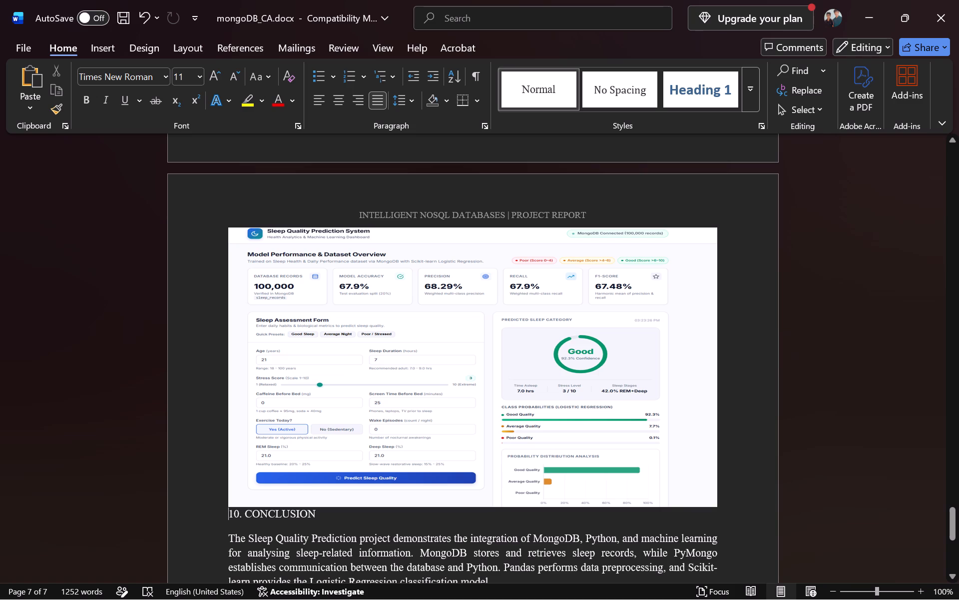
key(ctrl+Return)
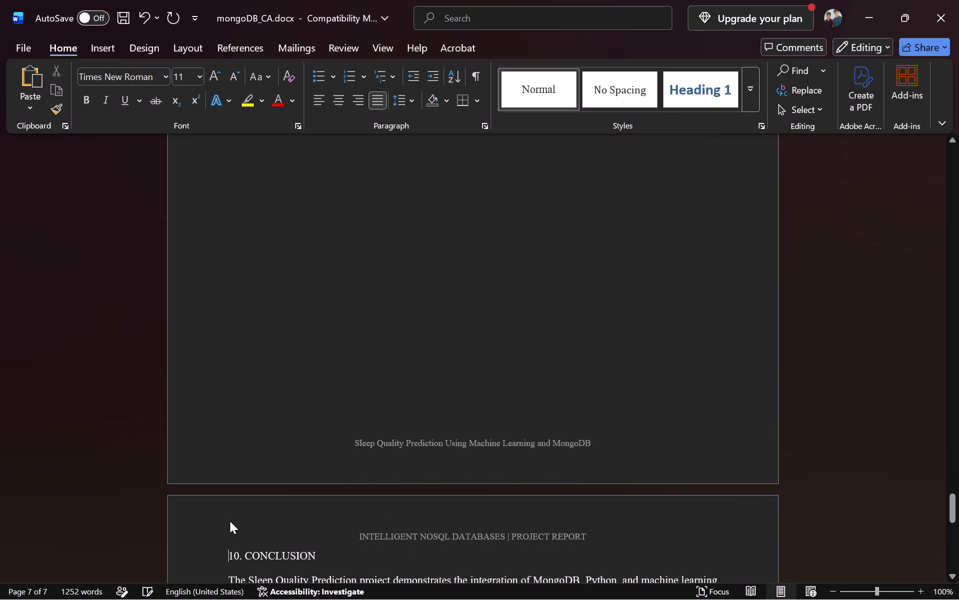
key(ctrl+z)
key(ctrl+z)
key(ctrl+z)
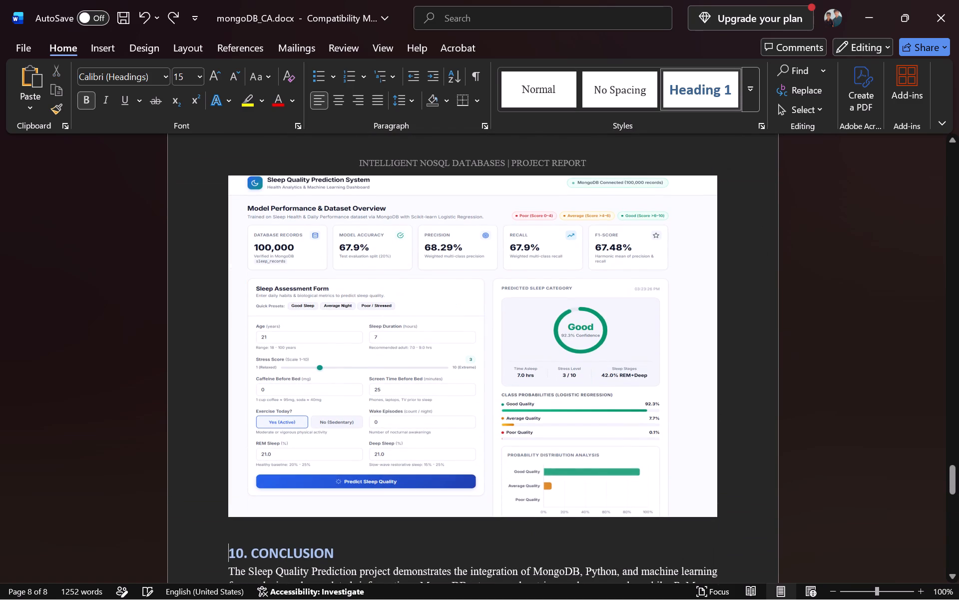
Slightly reduce the height of the Sleep Quality Prediction System screenshot, keeping its full width.
click(354, 430)
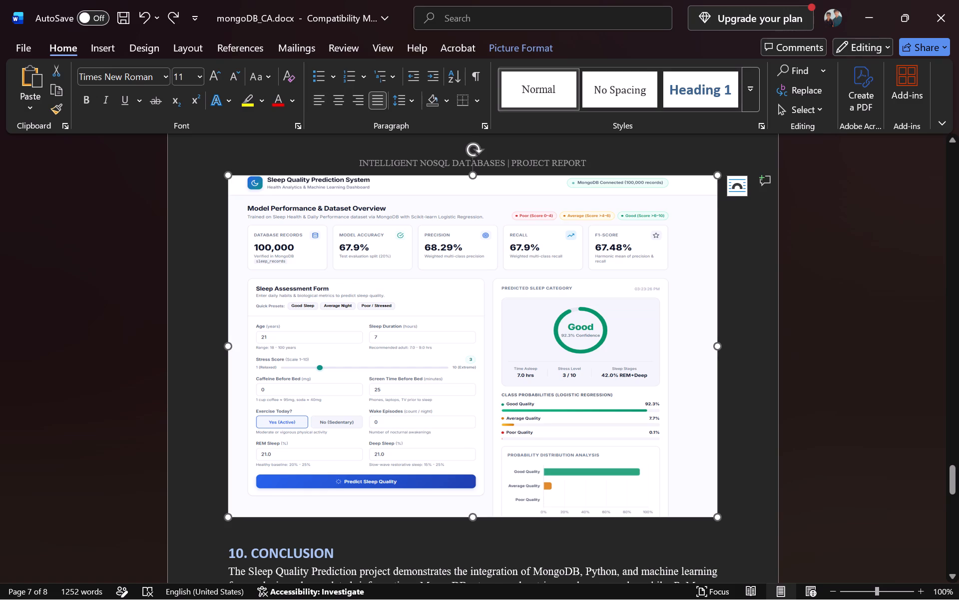
drag(470, 517, 473, 487)
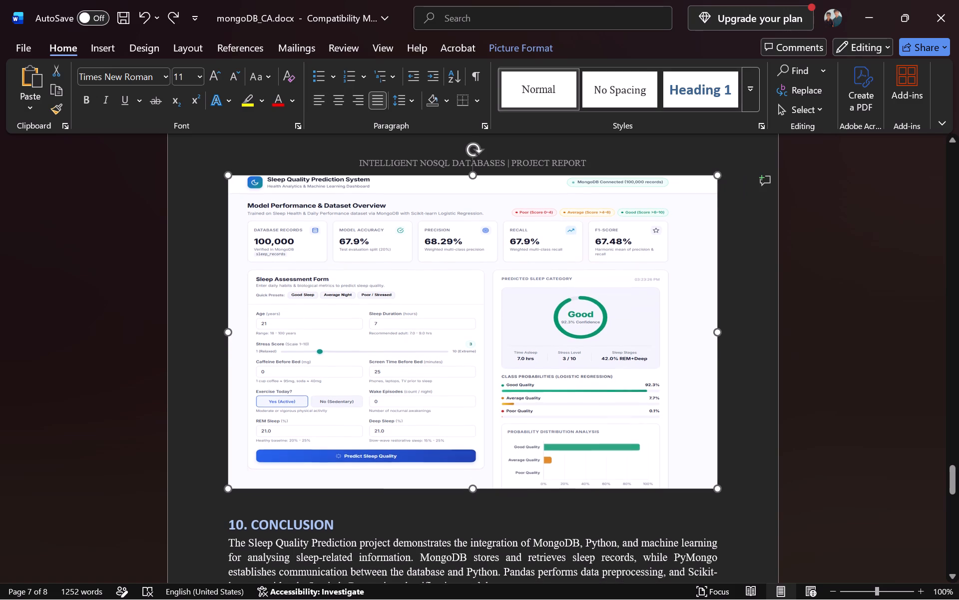
drag(473, 487, 474, 486)
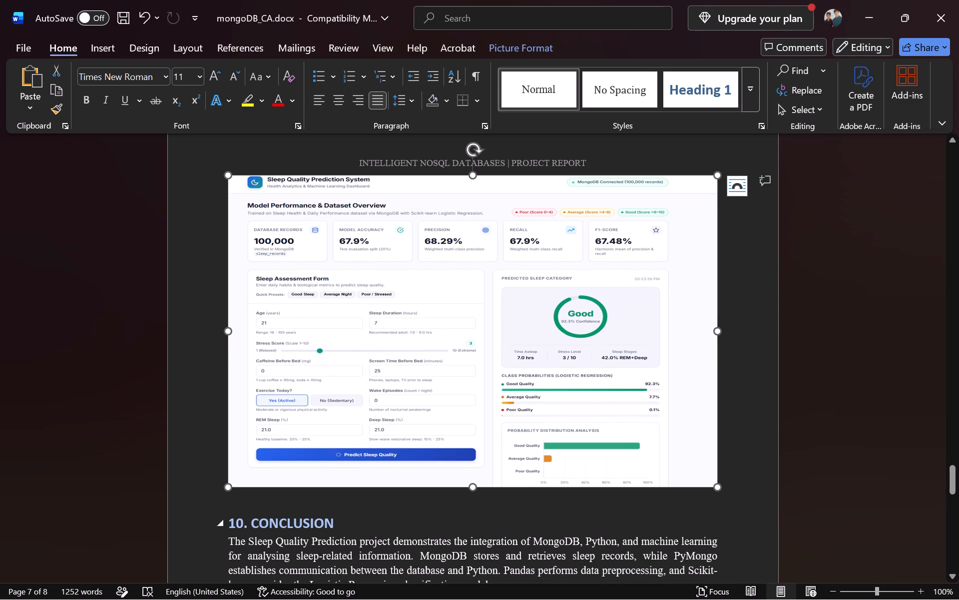
click(230, 526)
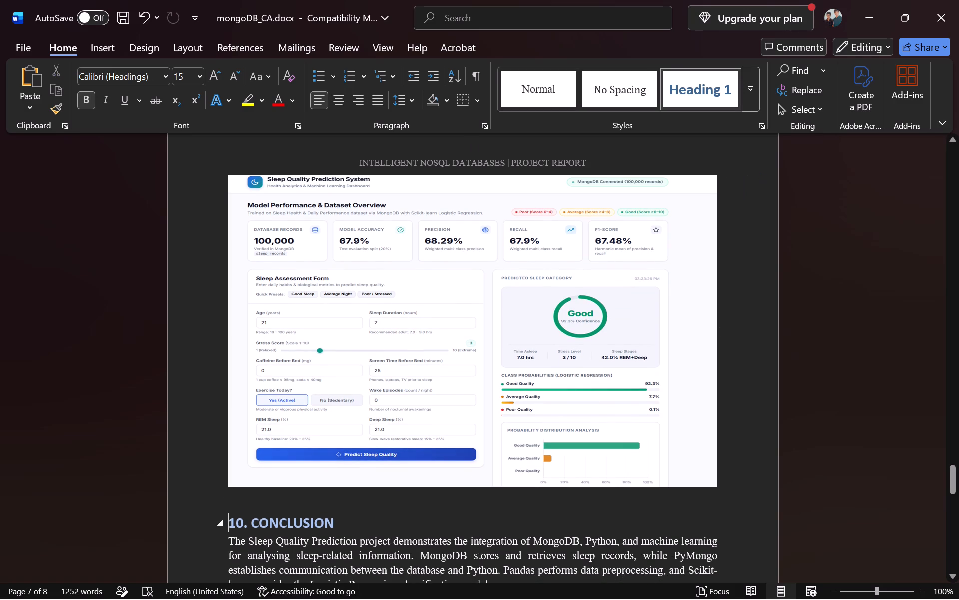
Remove the empty last page after the references list.
scroll(230, 526, down, 5)
scroll(230, 526, up, 5)
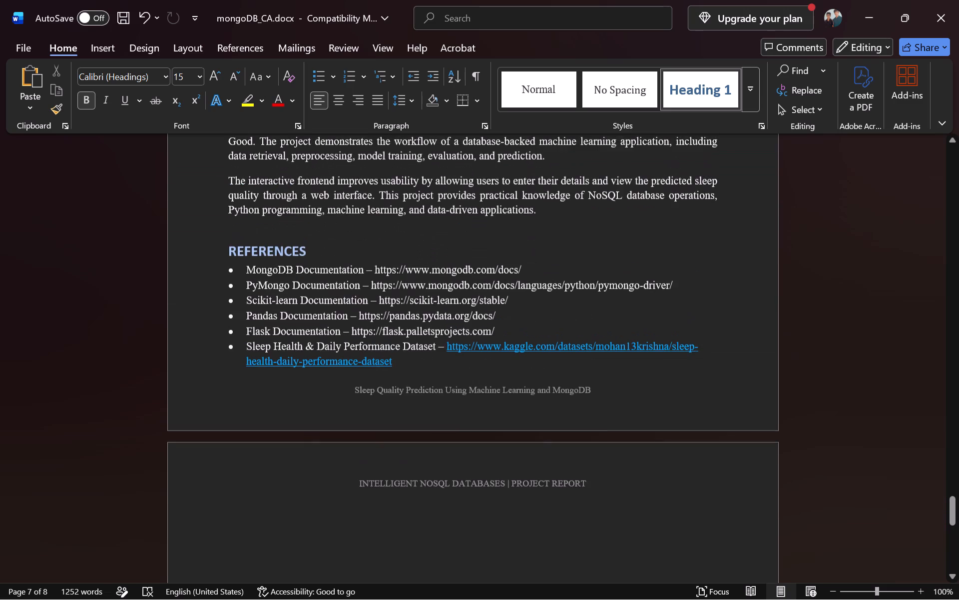
click(275, 528)
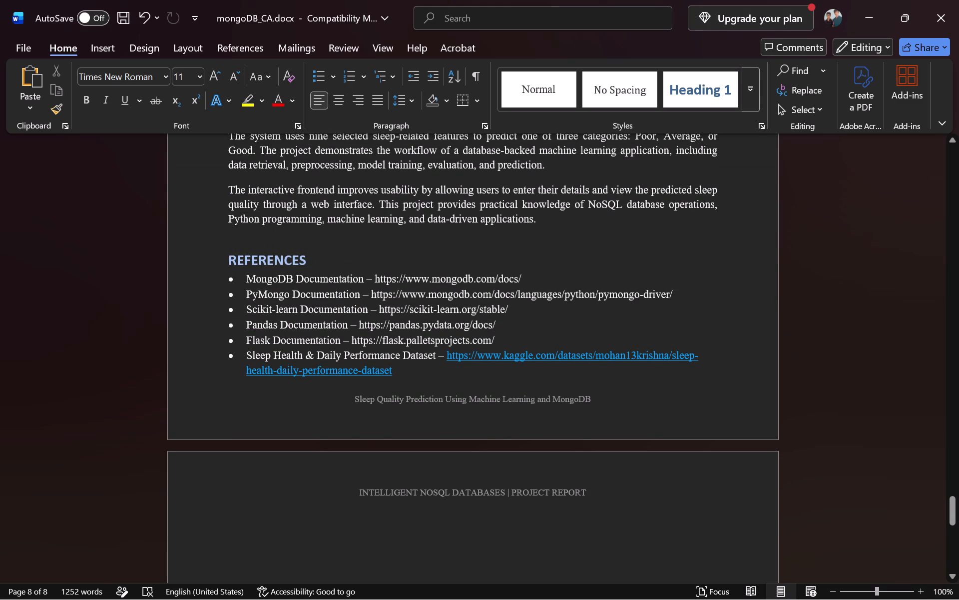
key(Delete)
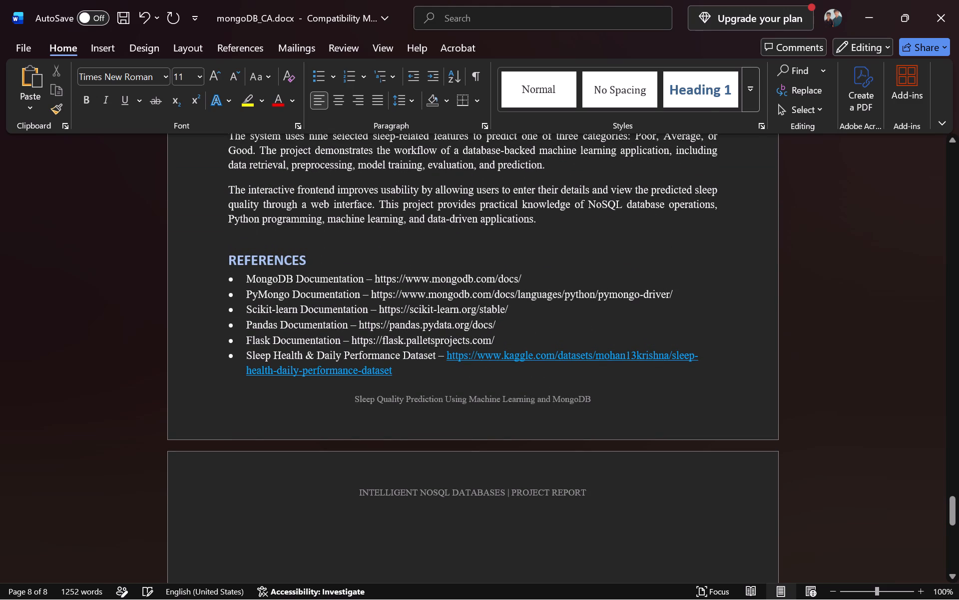
key(Delete)
scroll(275, 528, right, 1)
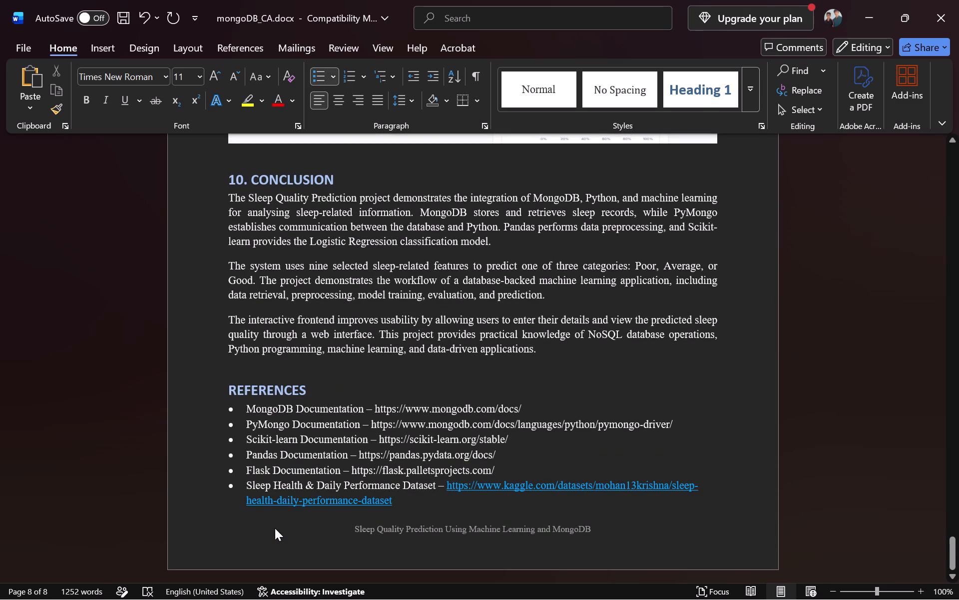
scroll(275, 528, right, 1)
Delete the REFERENCES heading with its whole bulleted list and leftover empty lines after the conclusion, and save the report.
scroll(382, 409, up, 4)
scroll(382, 409, down, 1)
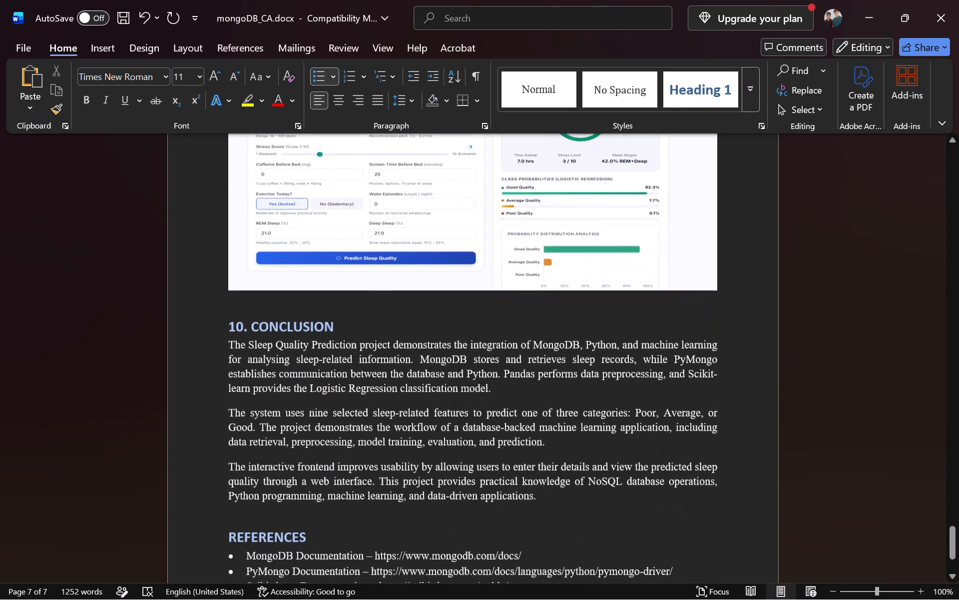
scroll(382, 409, down, 1)
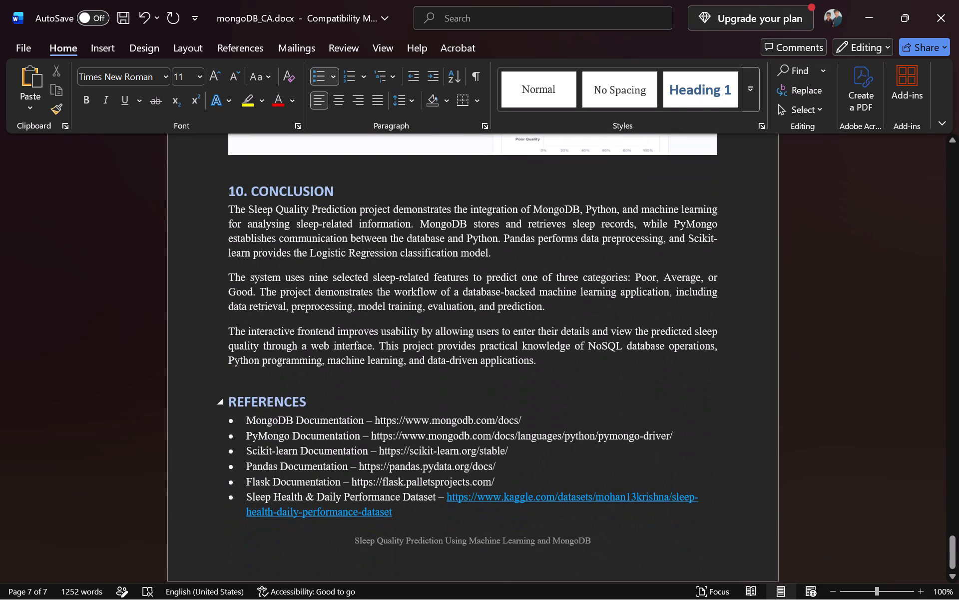
drag(231, 403, 372, 461)
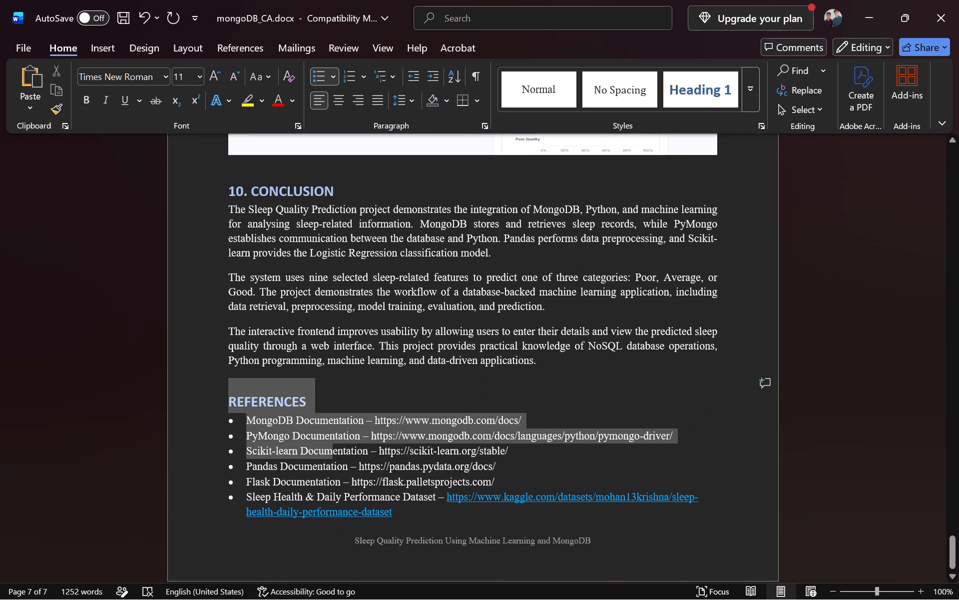
drag(372, 461, 414, 507)
key(BackSpace)
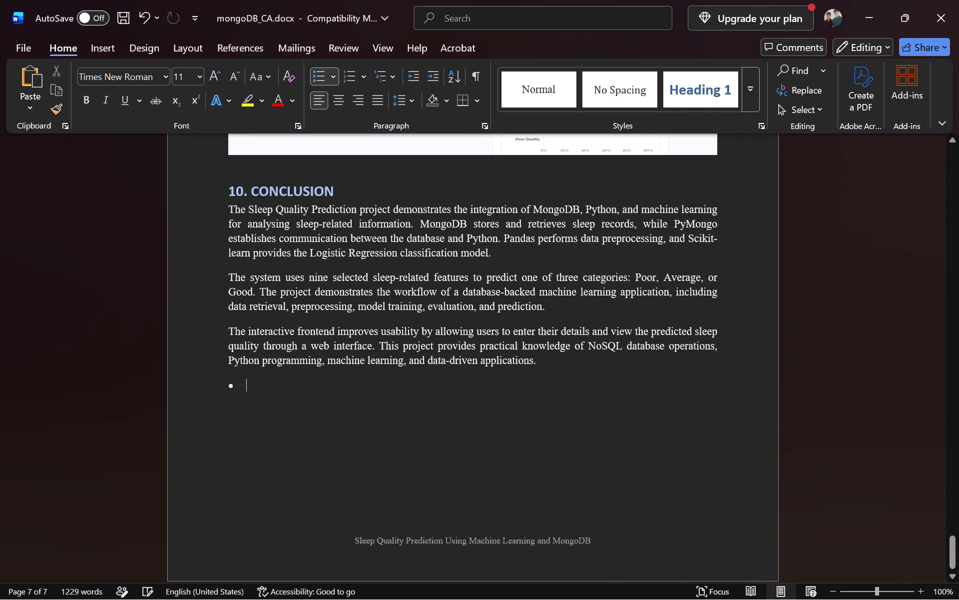
key(BackSpace)
key(BackSpace)
key(BackSpace)
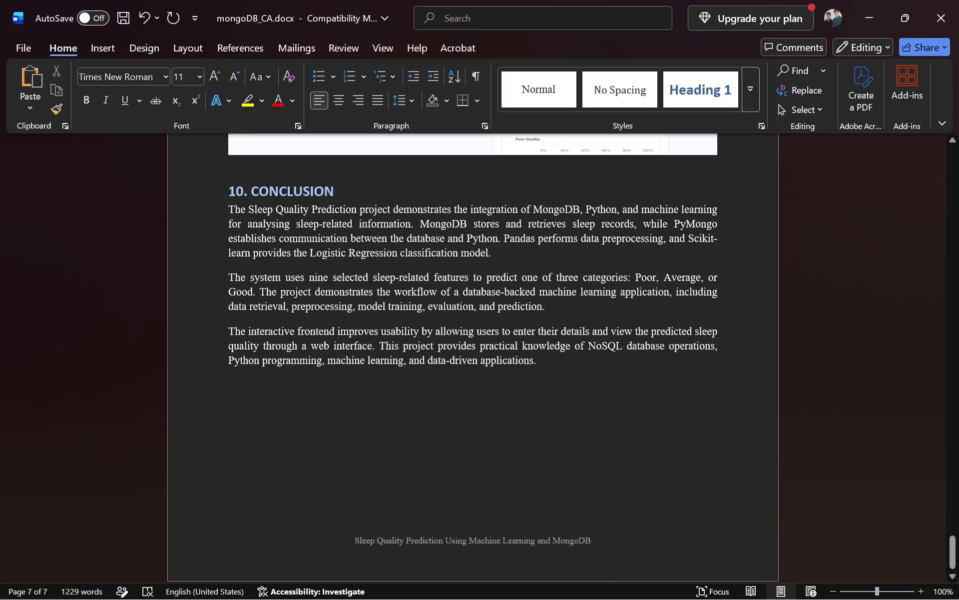
key(BackSpace)
key(ctrl+s)
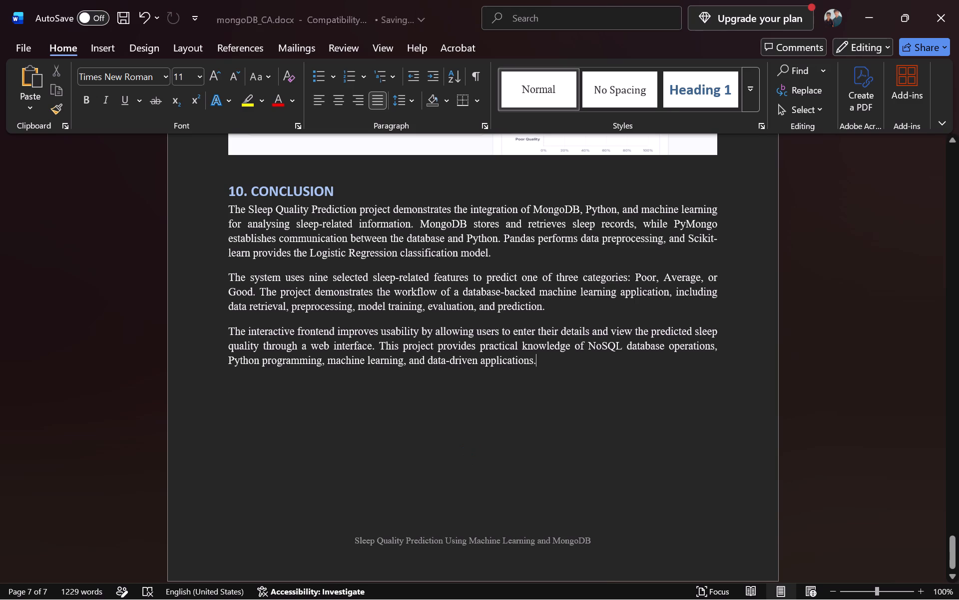
Review the layout of section 7, Output and Results, including its tables, the terminal screenshot and the Sleep Quality Prediction System screenshot.
scroll(468, 452, up, 6)
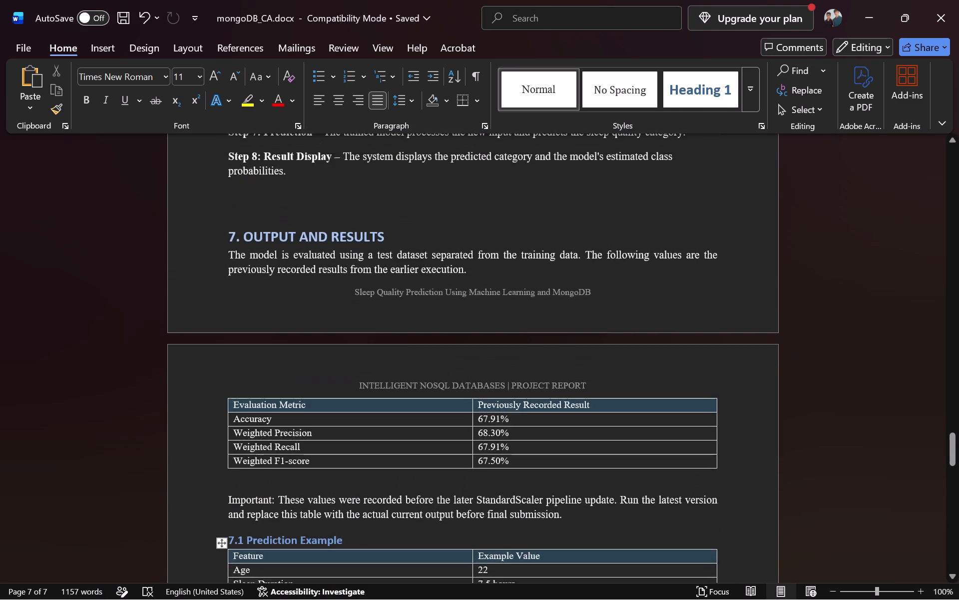
scroll(468, 452, down, 4)
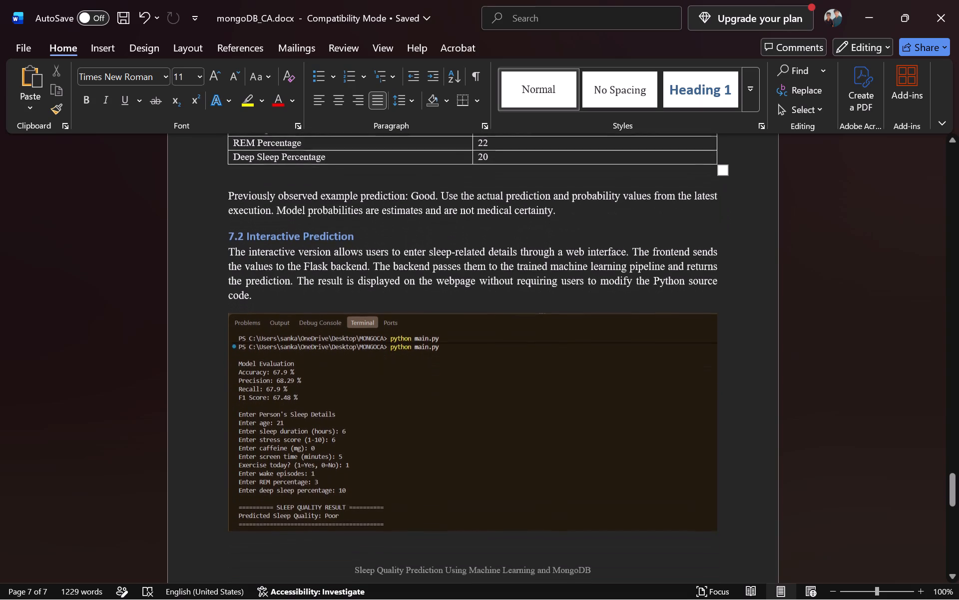
scroll(468, 452, down, 5)
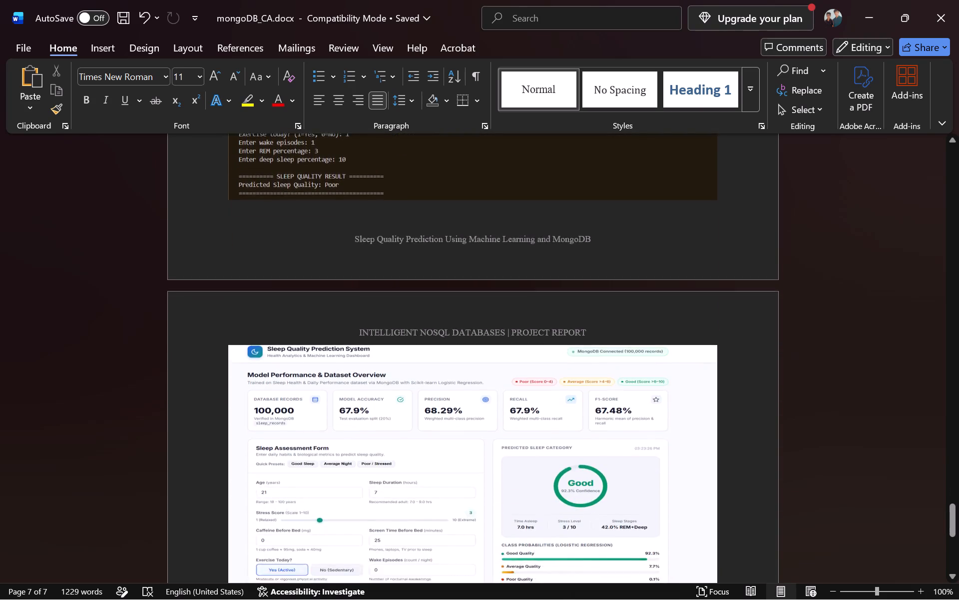
scroll(468, 452, down, 1)
scroll(468, 452, up, 6)
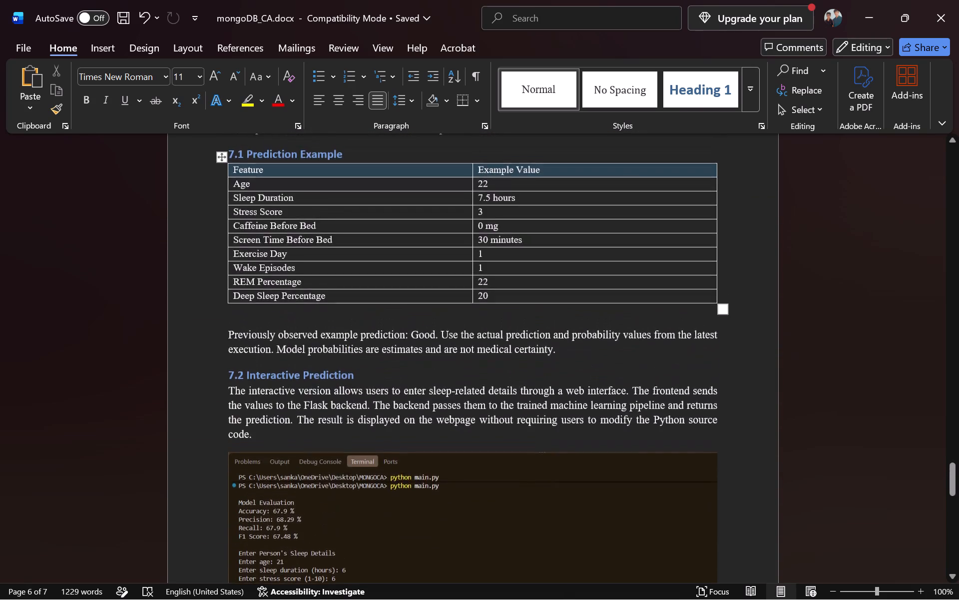
scroll(468, 452, up, 1)
scroll(468, 452, down, 1)
scroll(468, 452, up, 1)
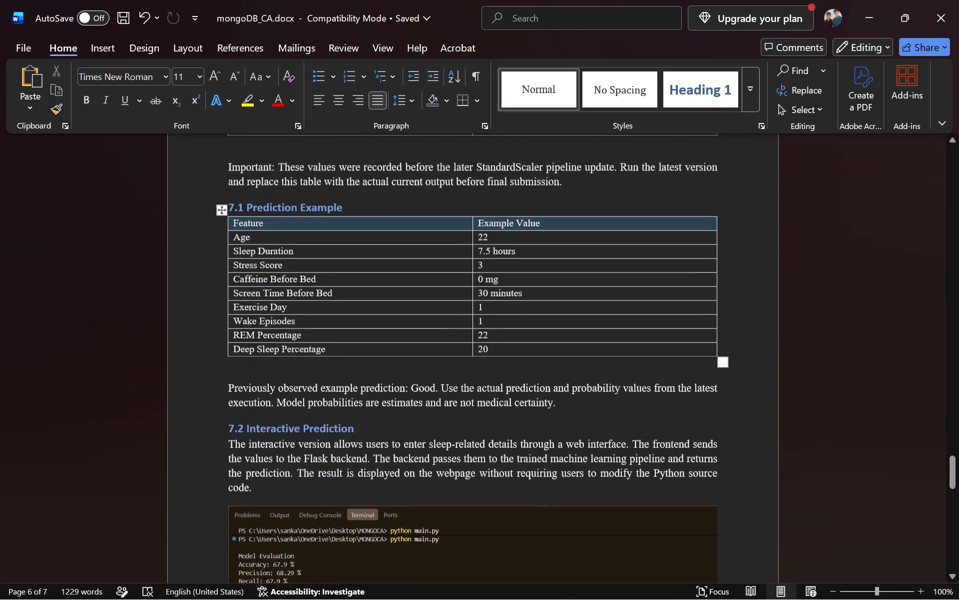
scroll(468, 452, up, 2)
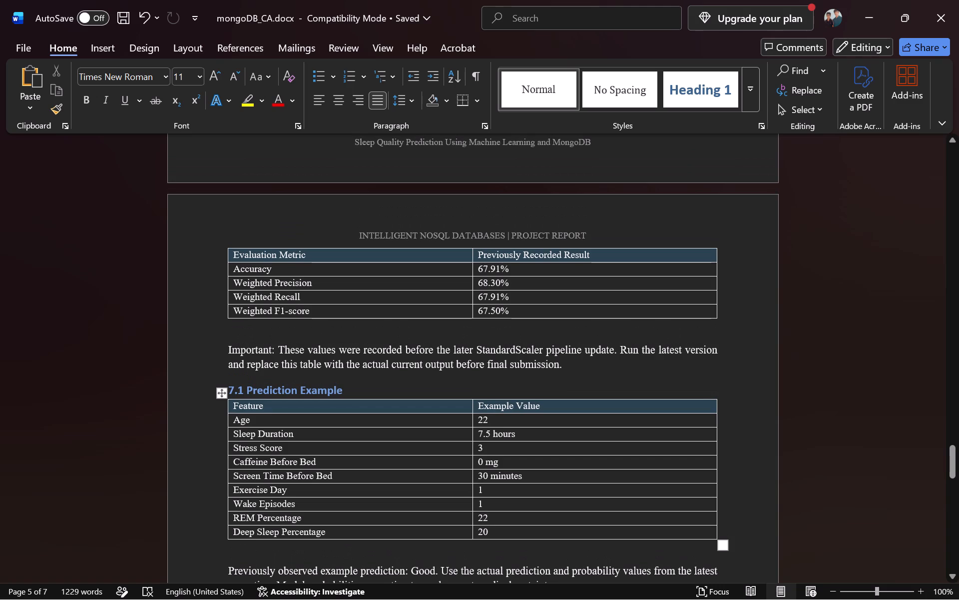
scroll(491, 455, up, 2)
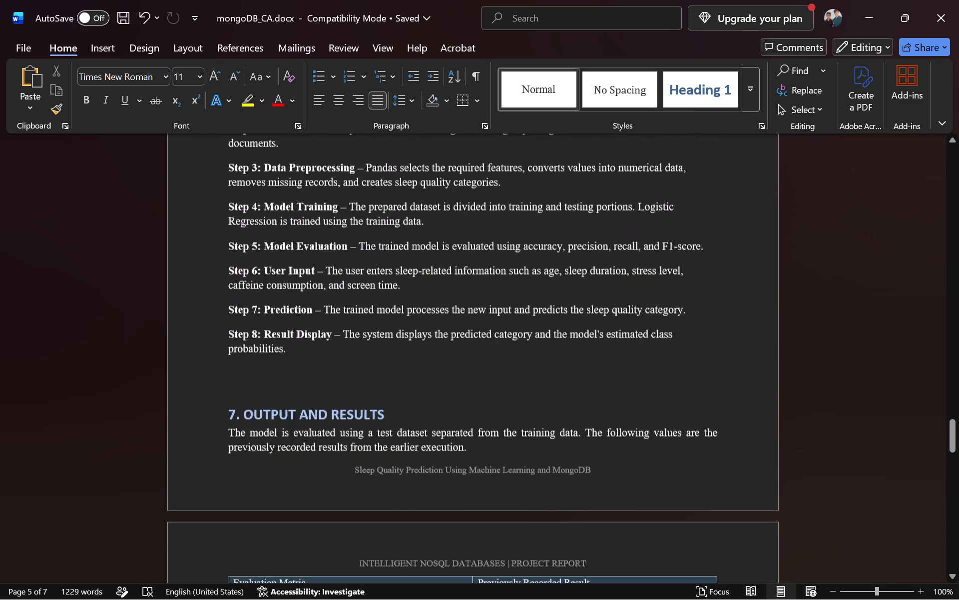
Check section 6, Working of the System, and section 5, Source Code and Implementation, with its code screenshots.
scroll(491, 455, up, 2)
scroll(491, 455, down, 1)
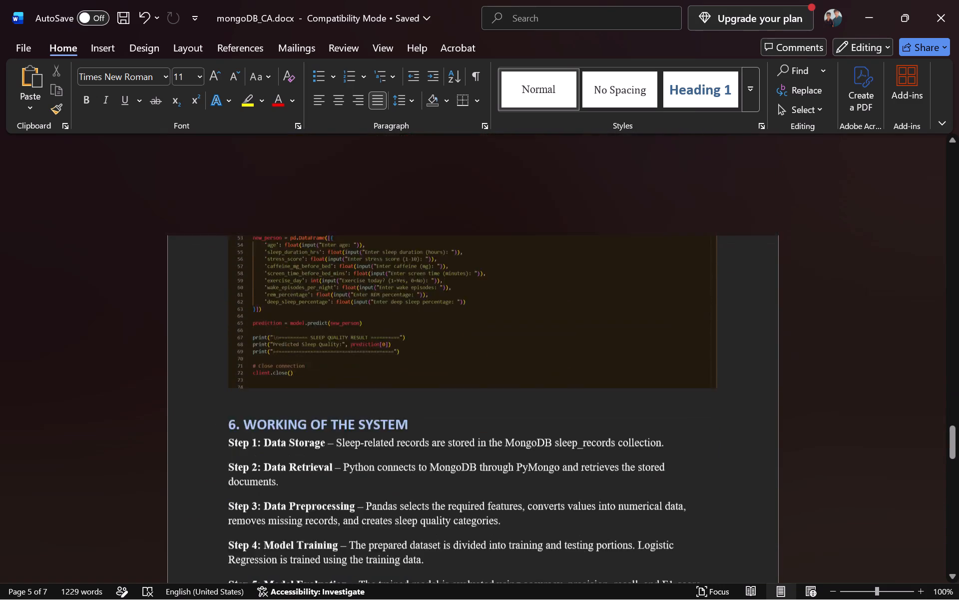
scroll(491, 455, down, 1)
scroll(491, 455, up, 4)
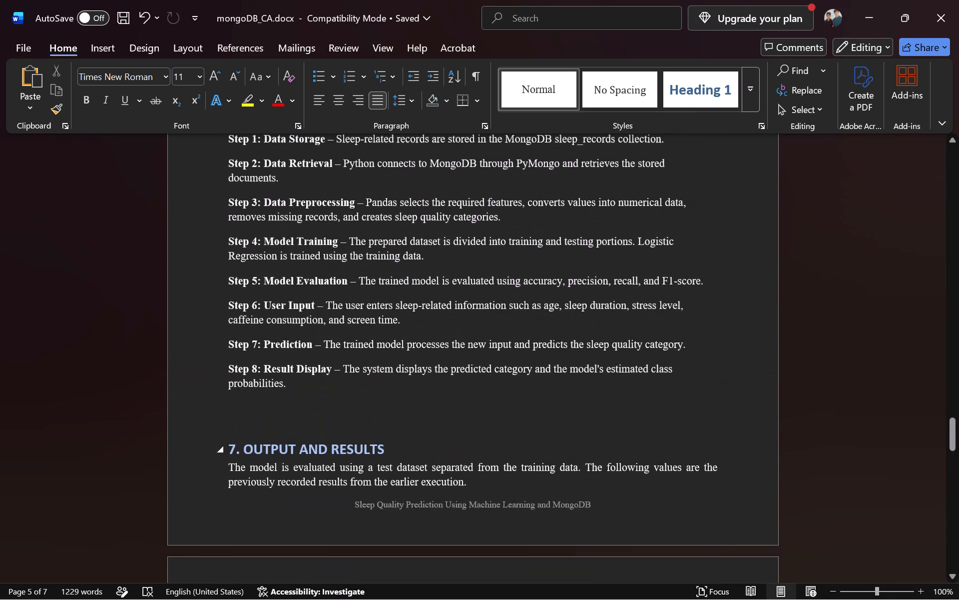
scroll(491, 455, up, 4)
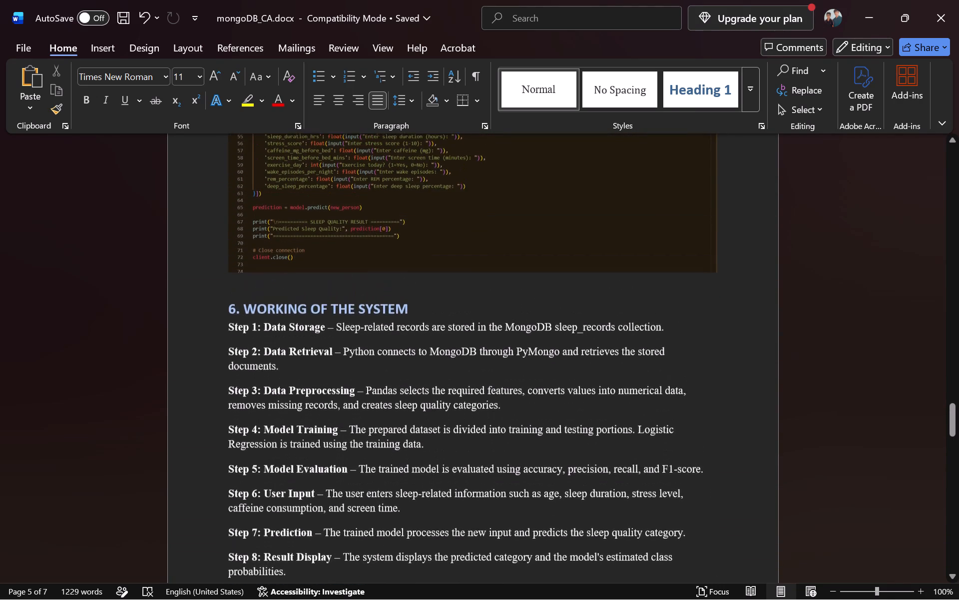
scroll(491, 455, up, 4)
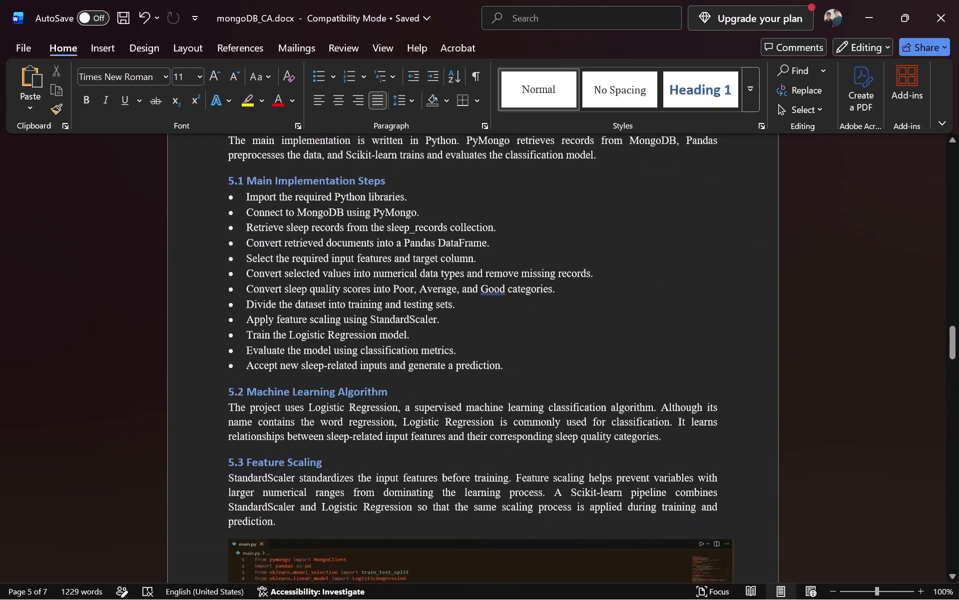
scroll(491, 455, up, 2)
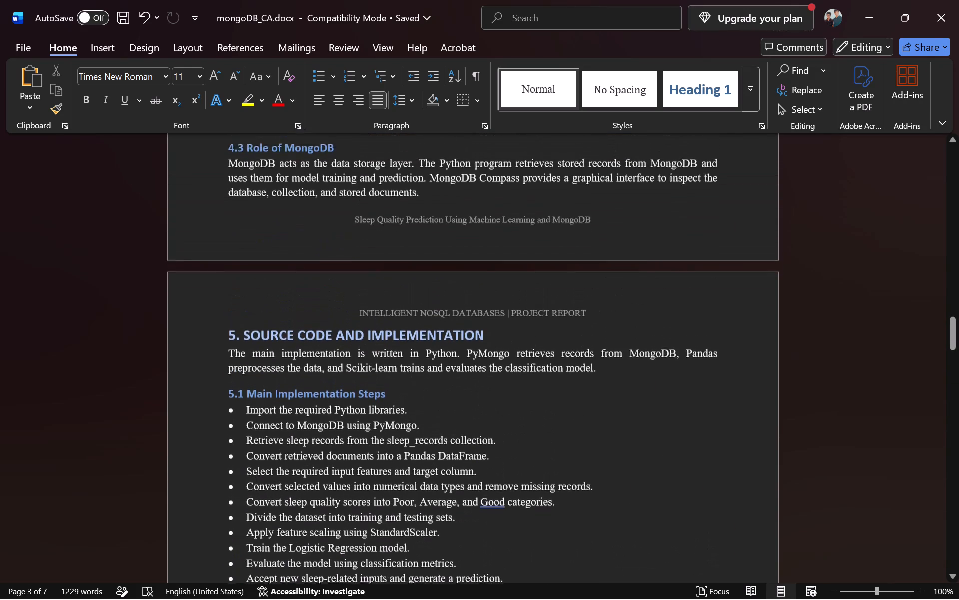
Look over the introduction, dataset, technologies and MongoDB implementation sections, and return to the machine learning and feature scaling text.
scroll(491, 455, up, 2)
scroll(491, 455, right, 1)
scroll(491, 455, up, 1)
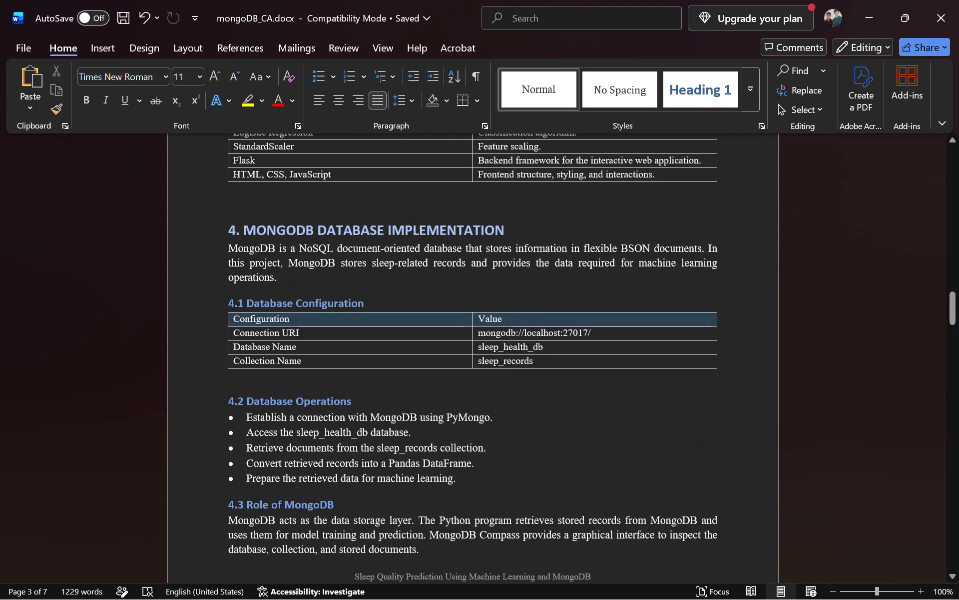
scroll(491, 455, up, 2)
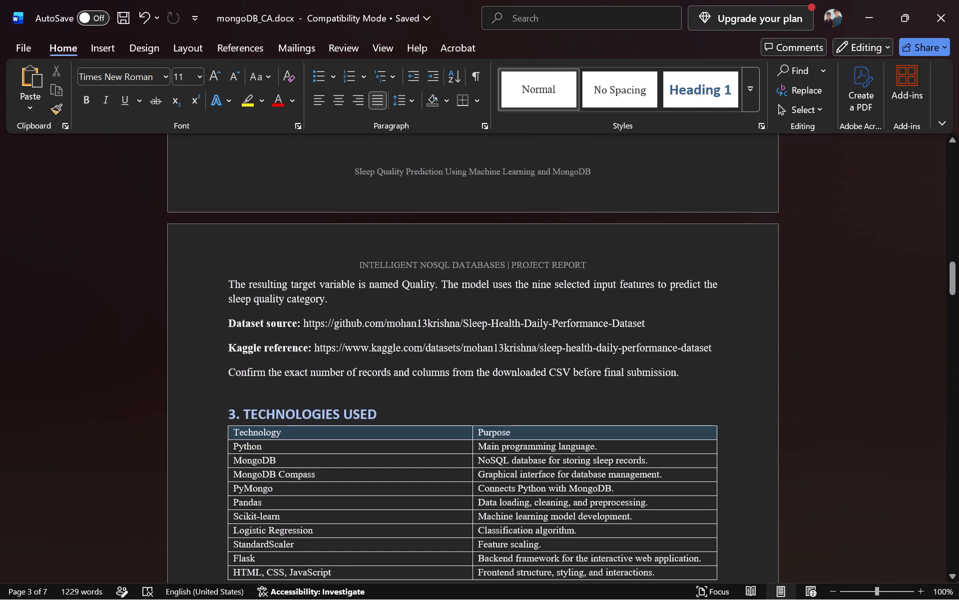
scroll(491, 455, right, 1)
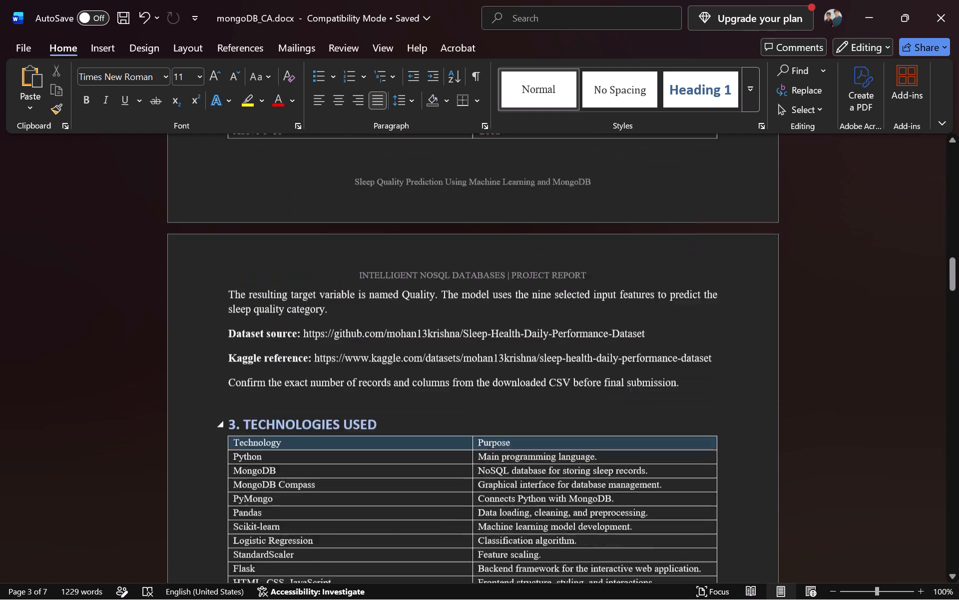
scroll(491, 455, up, 3)
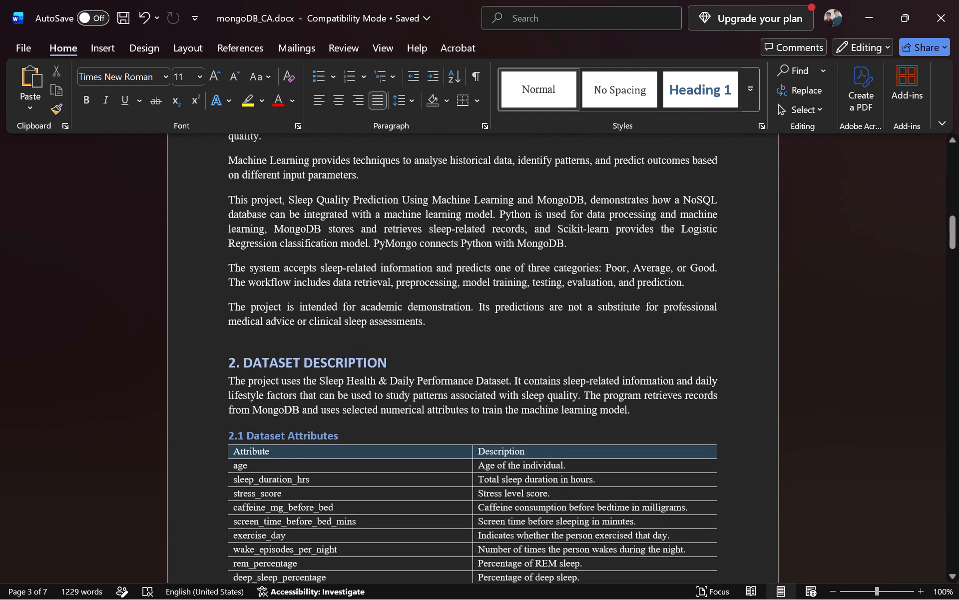
scroll(491, 455, up, 2)
scroll(491, 455, down, 3)
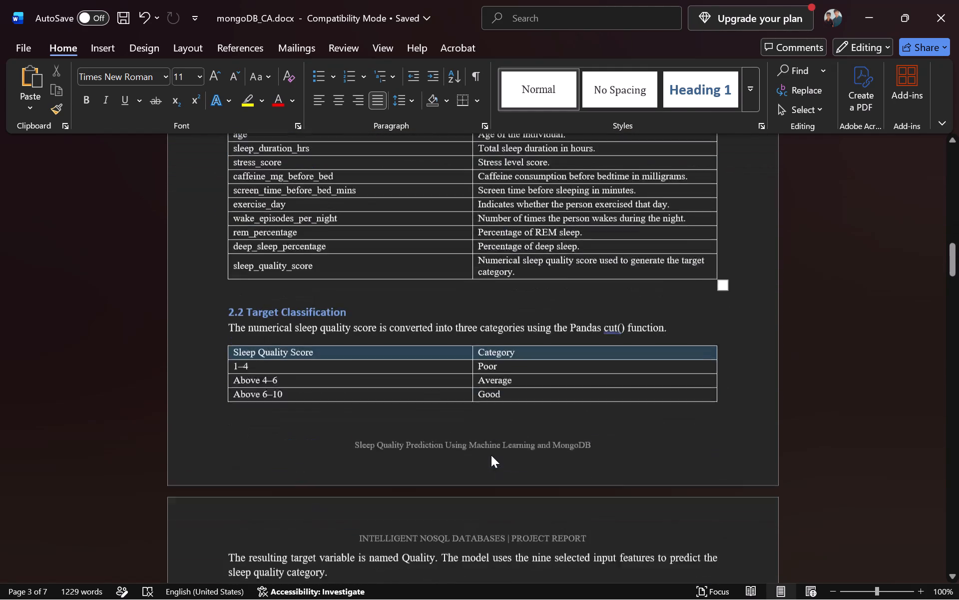
scroll(491, 455, down, 3)
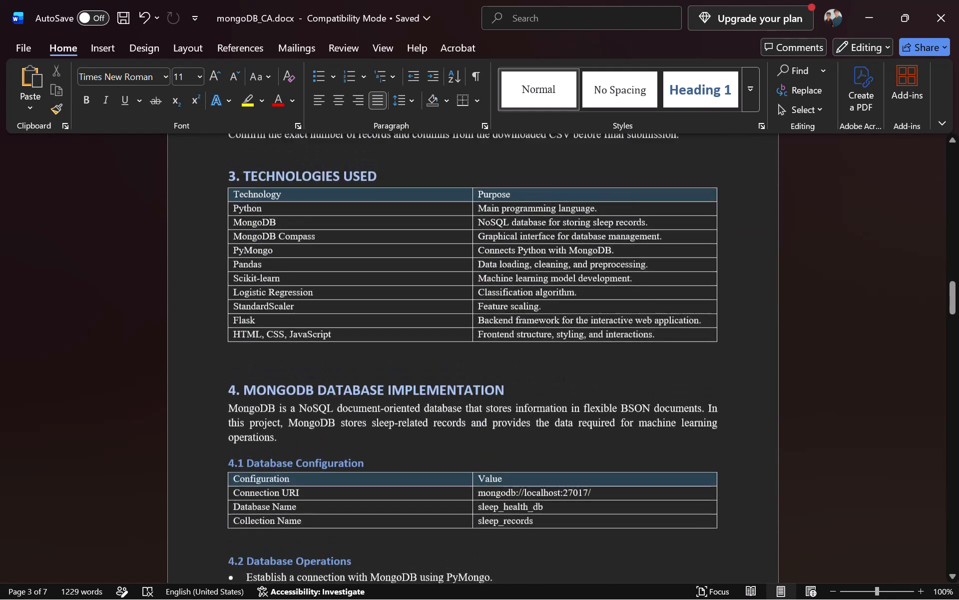
scroll(491, 455, down, 3)
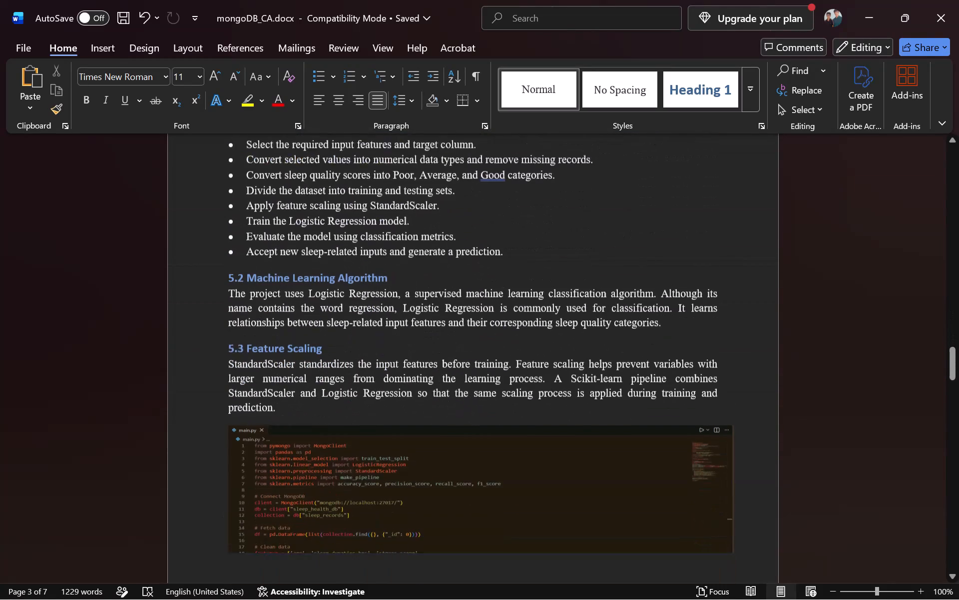
Review the code screenshots after 5.3 Feature Scaling and the eight-step text of section 6, Working of the System.
scroll(491, 455, down, 5)
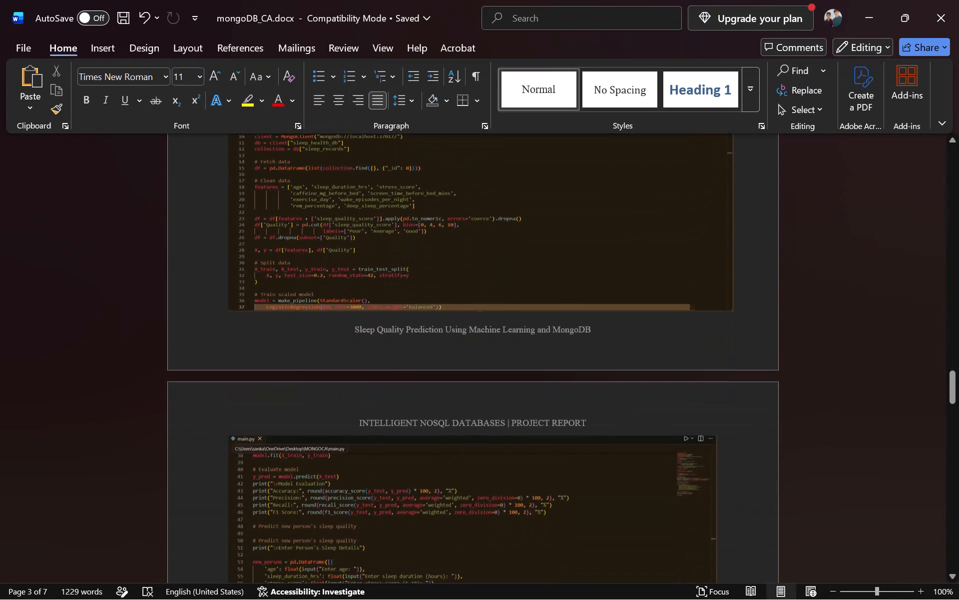
scroll(491, 455, down, 2)
scroll(491, 455, up, 1)
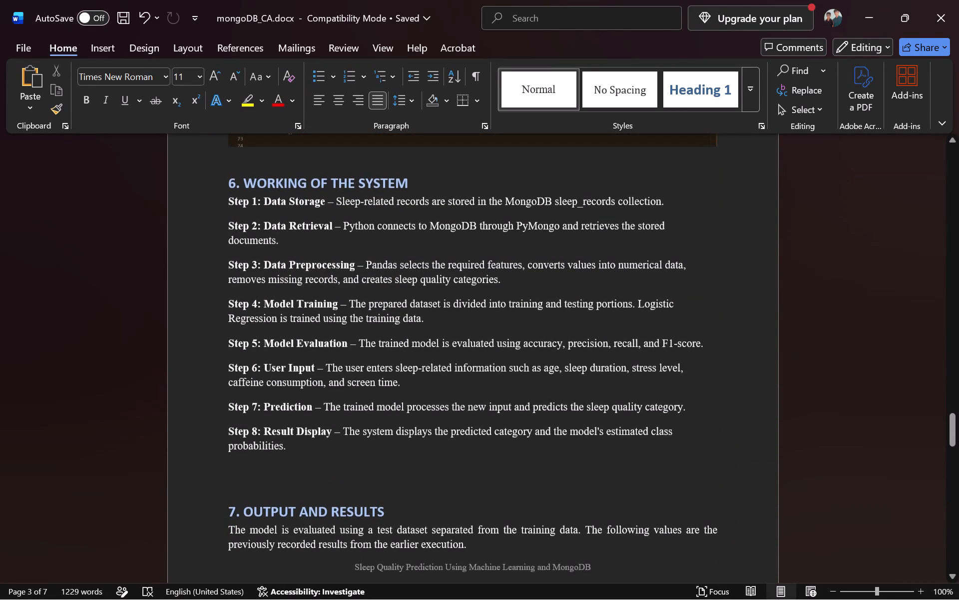
drag(229, 187, 284, 244)
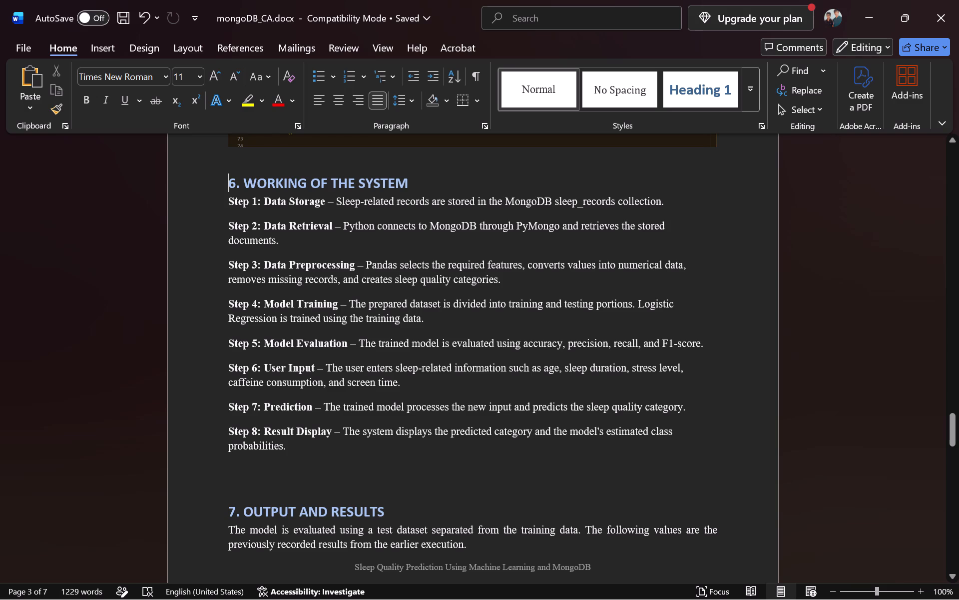
drag(284, 244, 318, 439)
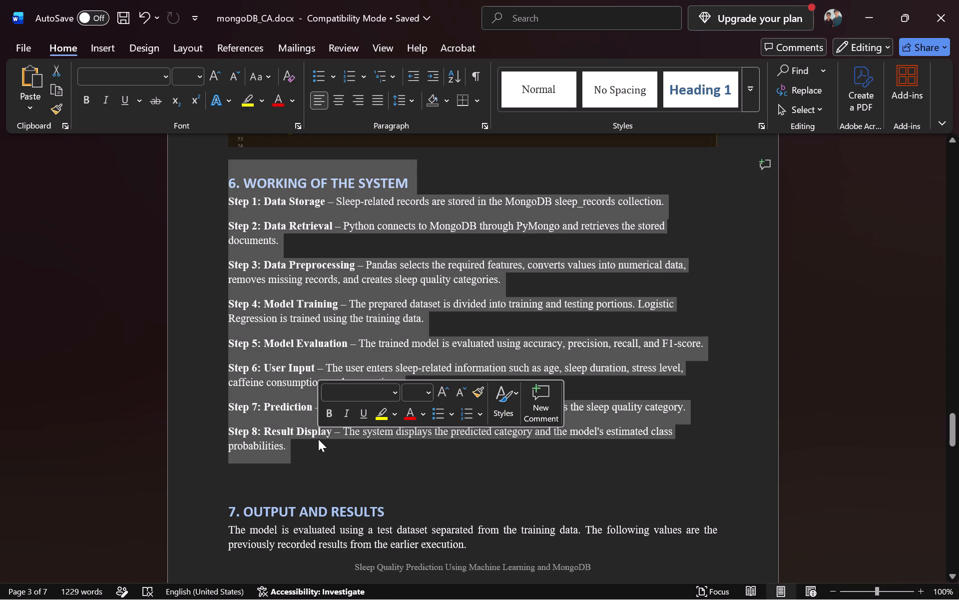
click(318, 439)
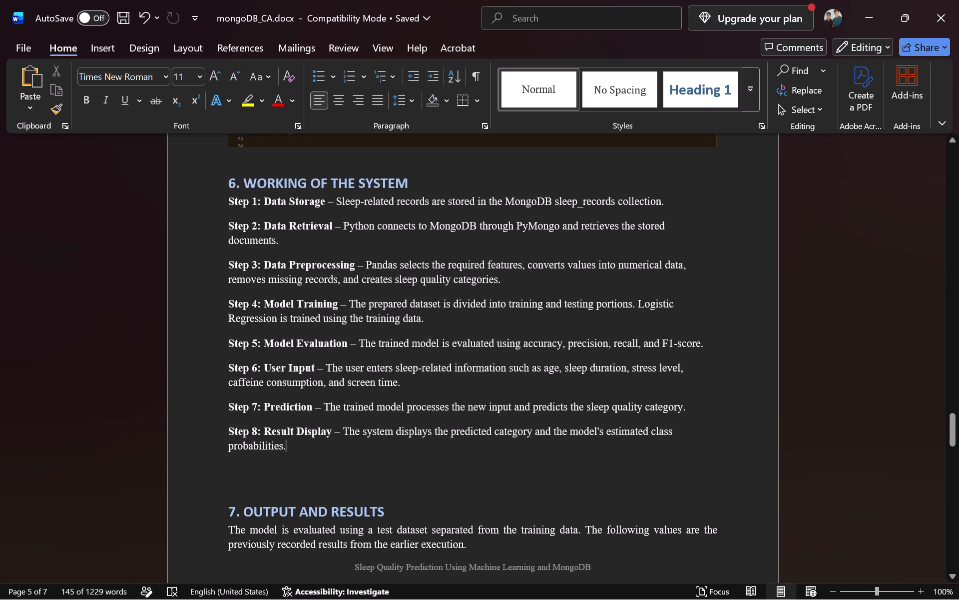
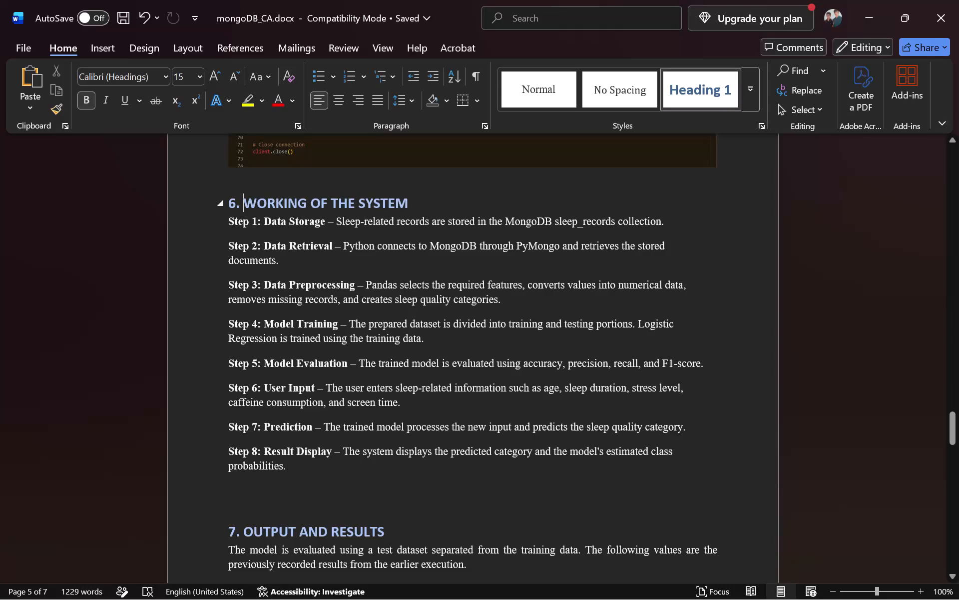
Delete the whole WORKING OF THE SYSTEM section, including its numbered heading, Steps 1 to 8 and the leftover empty line.
drag(245, 205, 311, 396)
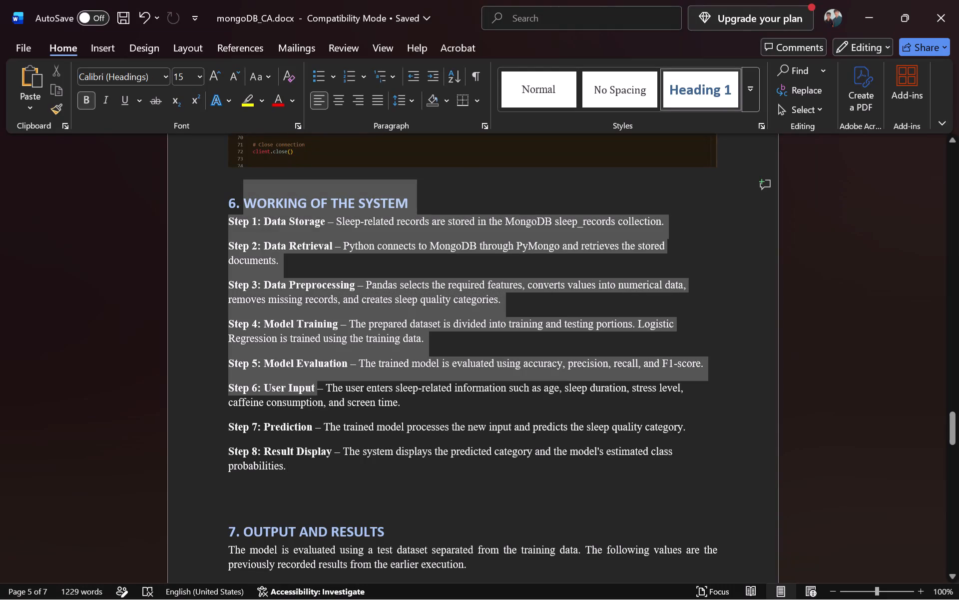
drag(311, 396, 295, 461)
key(BackSpace)
key(BackSpace)
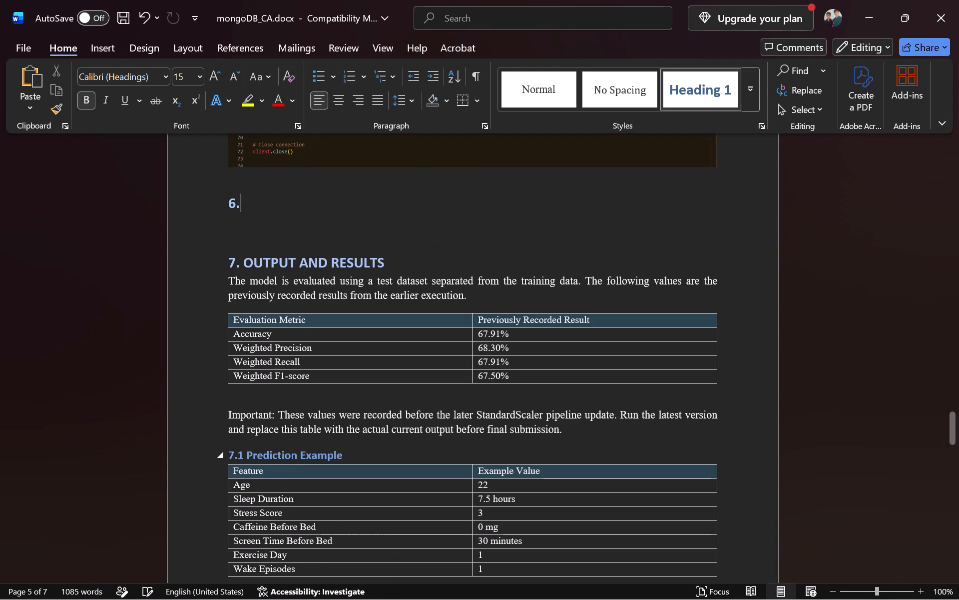
key(BackSpace)
key(BackSpace)
key(BackSpace)
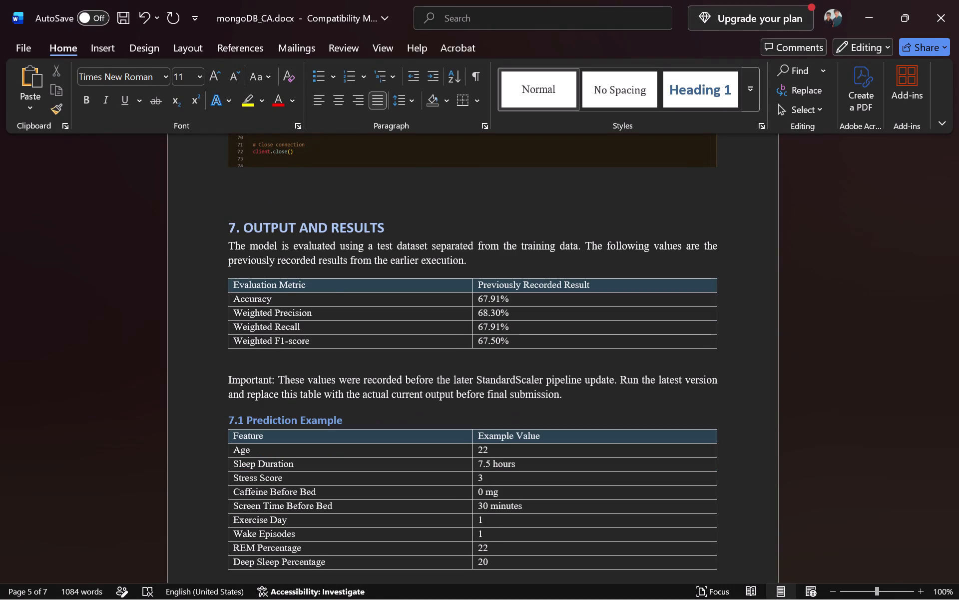
Renumber the Output and Results heading as 6 and its Prediction Example and Interactive Prediction subheadings as 6.1 and 6.2.
click(237, 224)
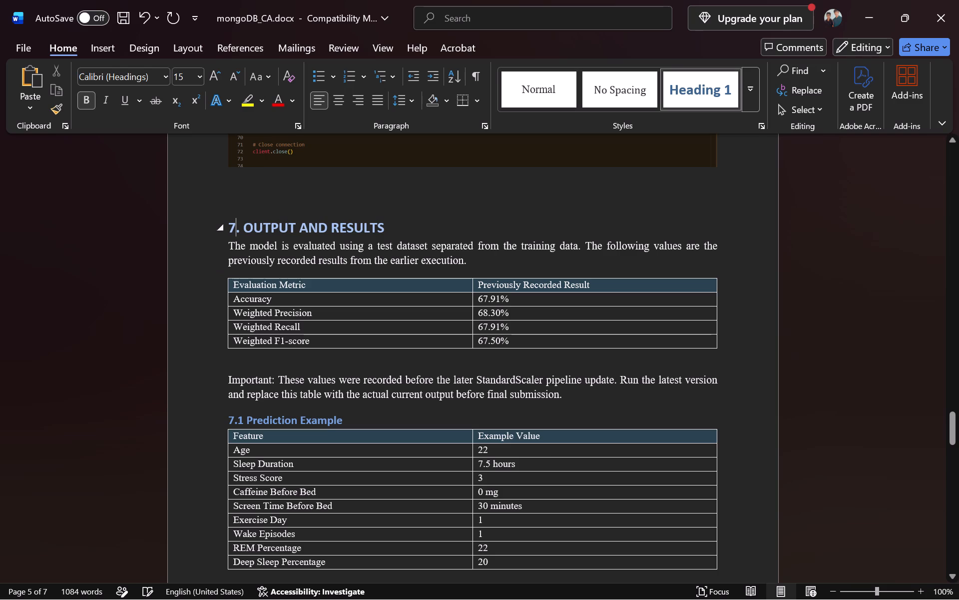
key(BackSpace)
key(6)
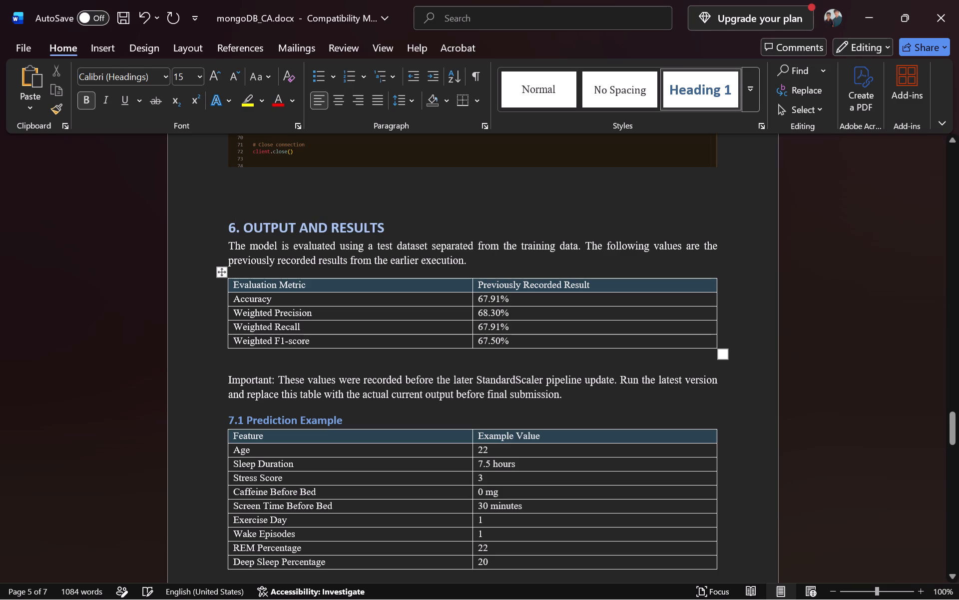
click(235, 415)
key(BackSpace)
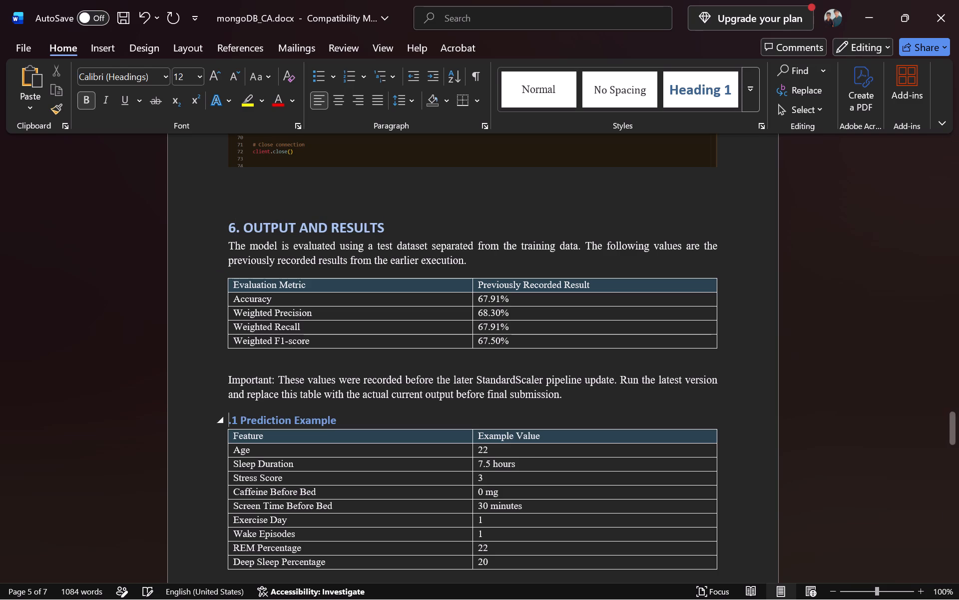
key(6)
scroll(235, 415, down, 4)
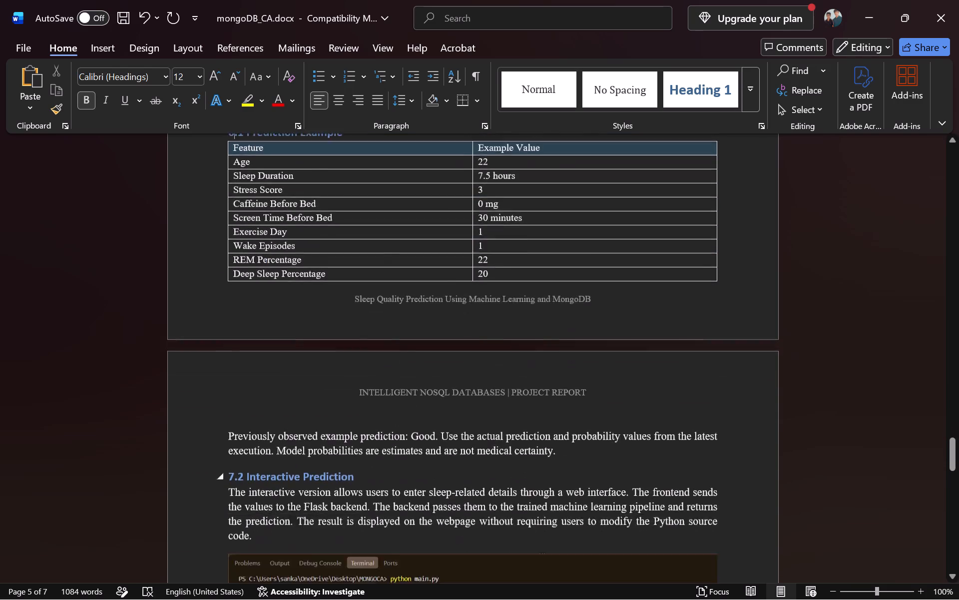
scroll(235, 415, down, 1)
click(234, 398)
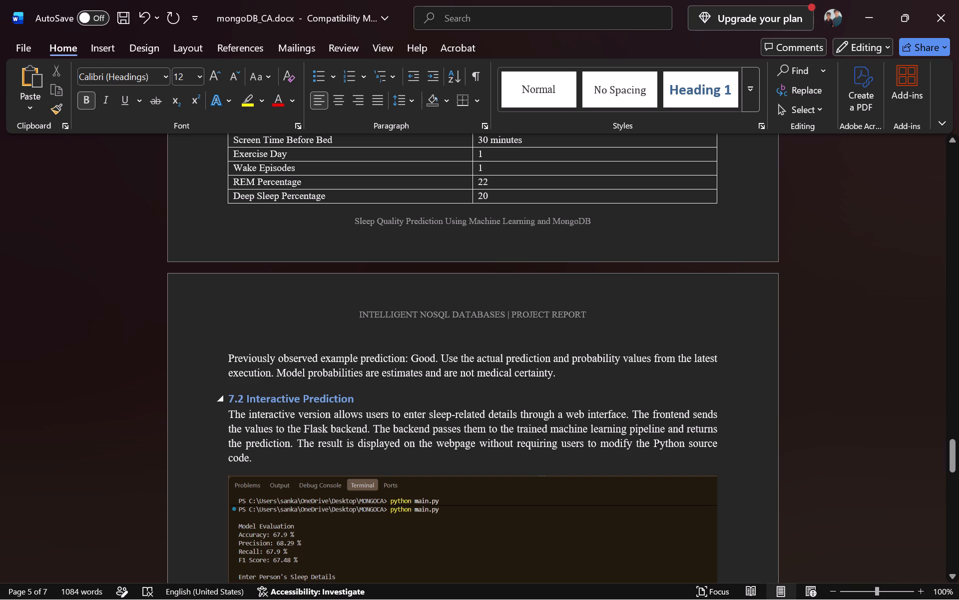
key(BackSpace)
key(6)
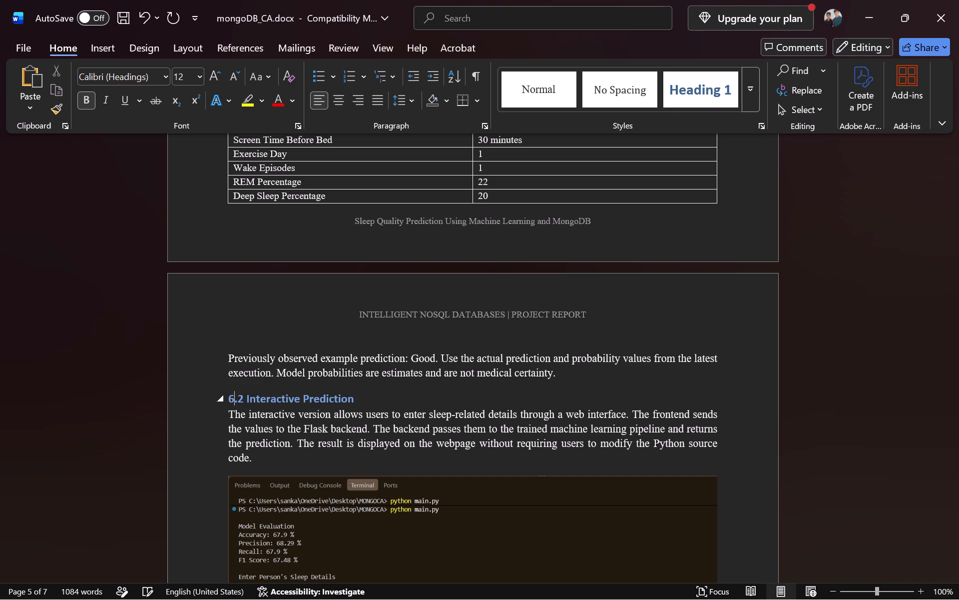
Remove the paragraph break before the Sleep Quality Prediction System screenshot, pulling it directly beneath the terminal screenshot in section 6.2.
scroll(234, 398, down, 6)
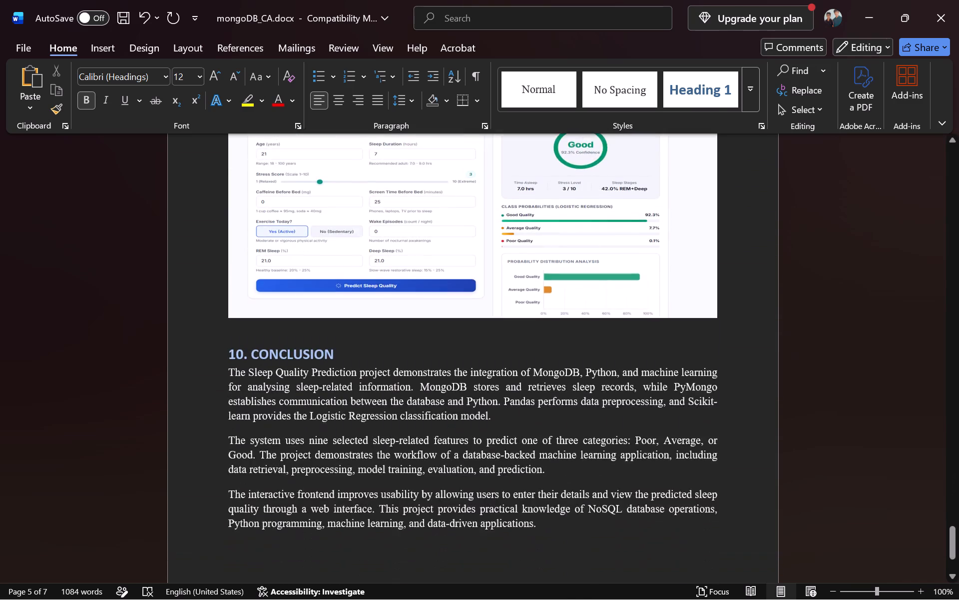
scroll(234, 398, up, 3)
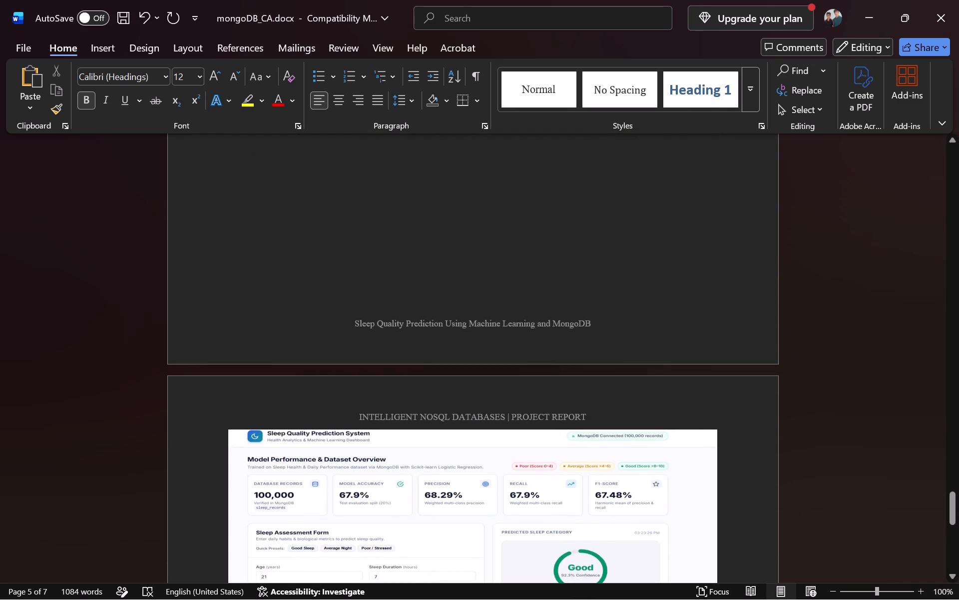
scroll(234, 398, up, 2)
scroll(234, 398, down, 3)
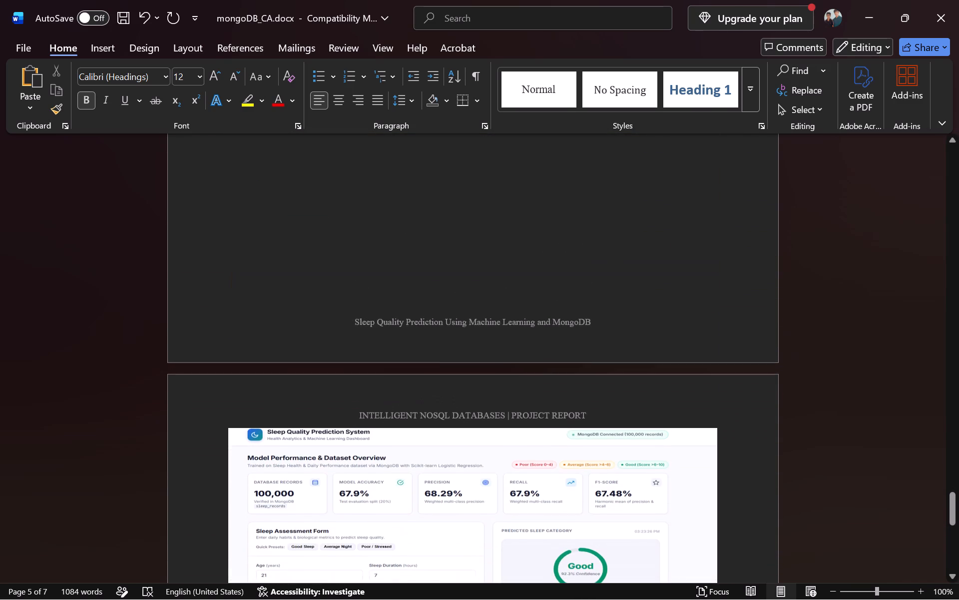
click(219, 424)
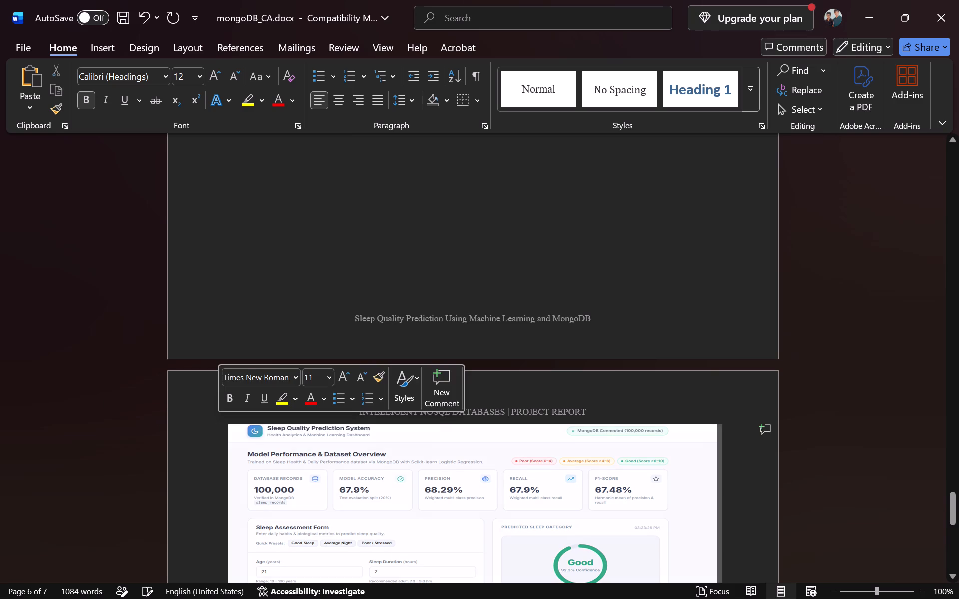
click(219, 424)
click(227, 426)
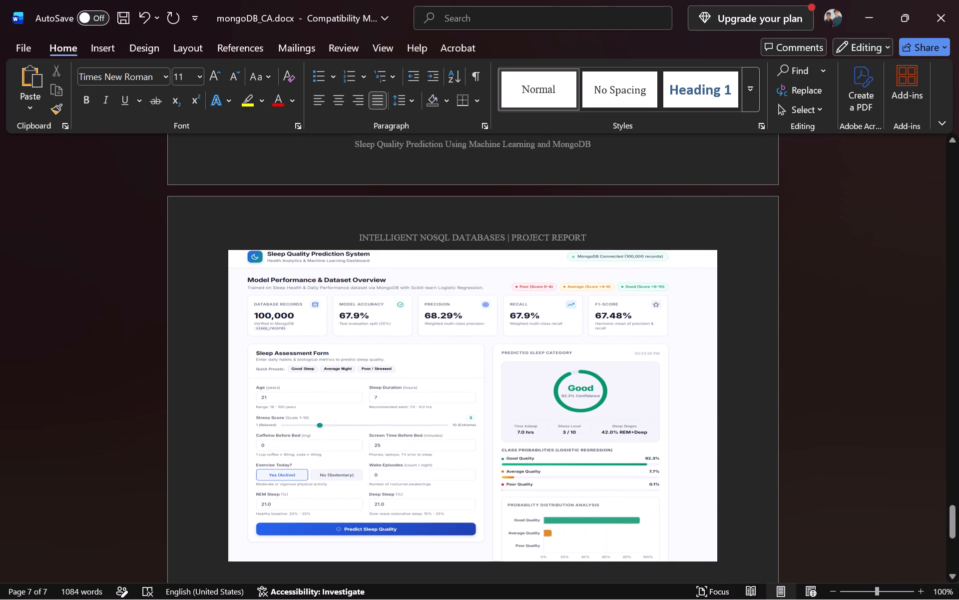
scroll(208, 318, down, 2)
click(231, 318)
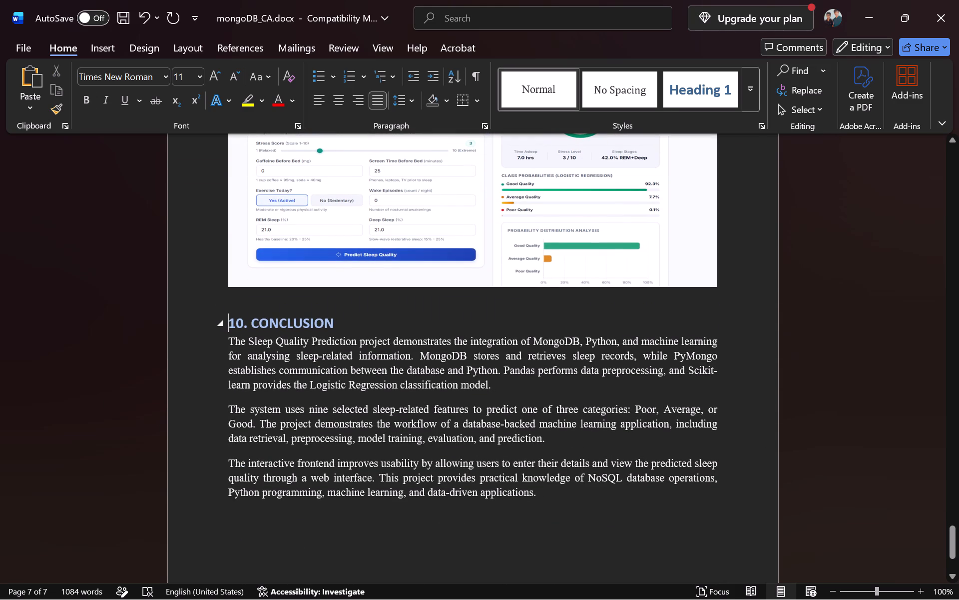
key(Up)
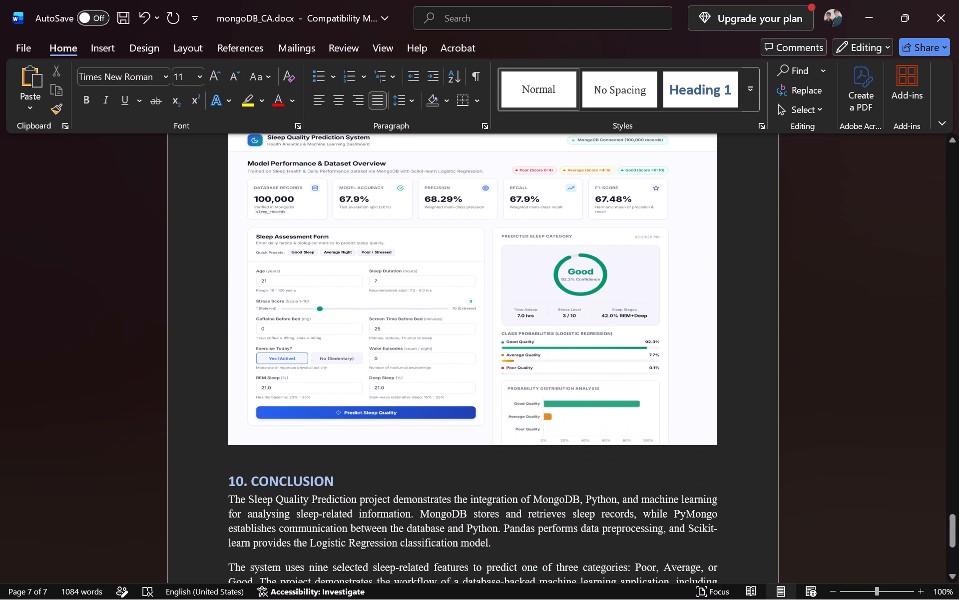
key(Up)
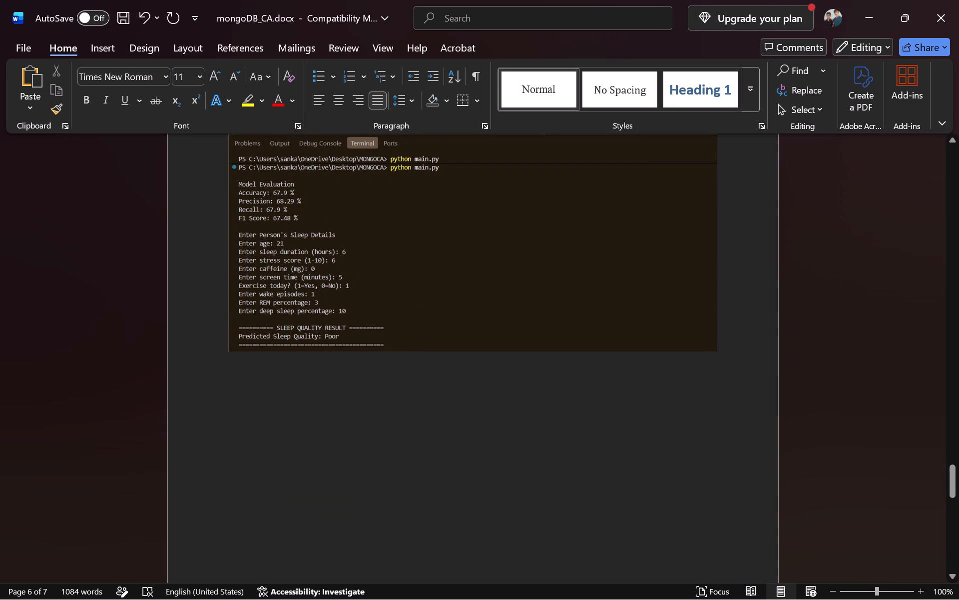
scroll(267, 377, down, 4)
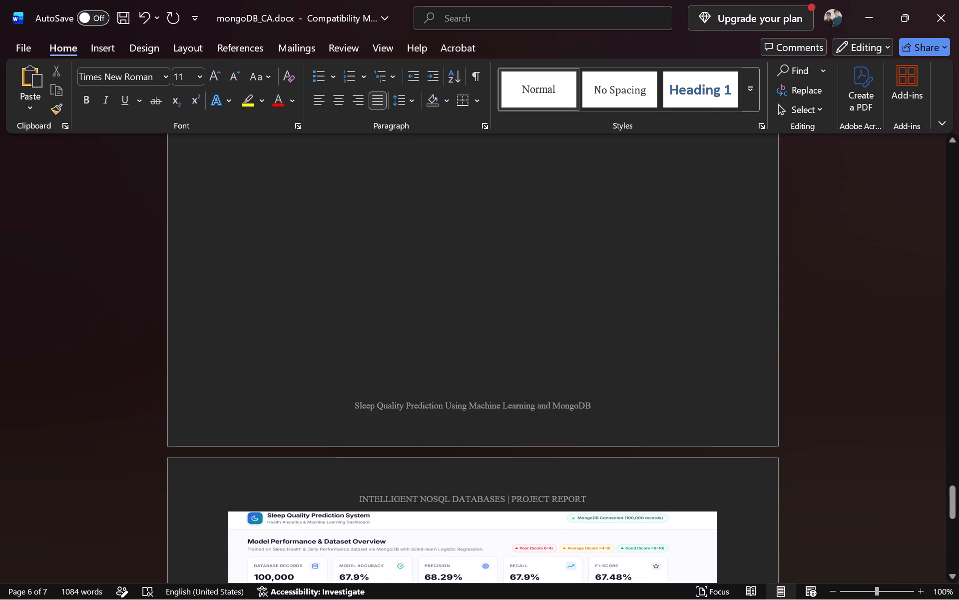
click(225, 510)
key(BackSpace)
Review the section 6 tables and screenshots and the conclusion page for layout and section numbering.
scroll(264, 492, up, 4)
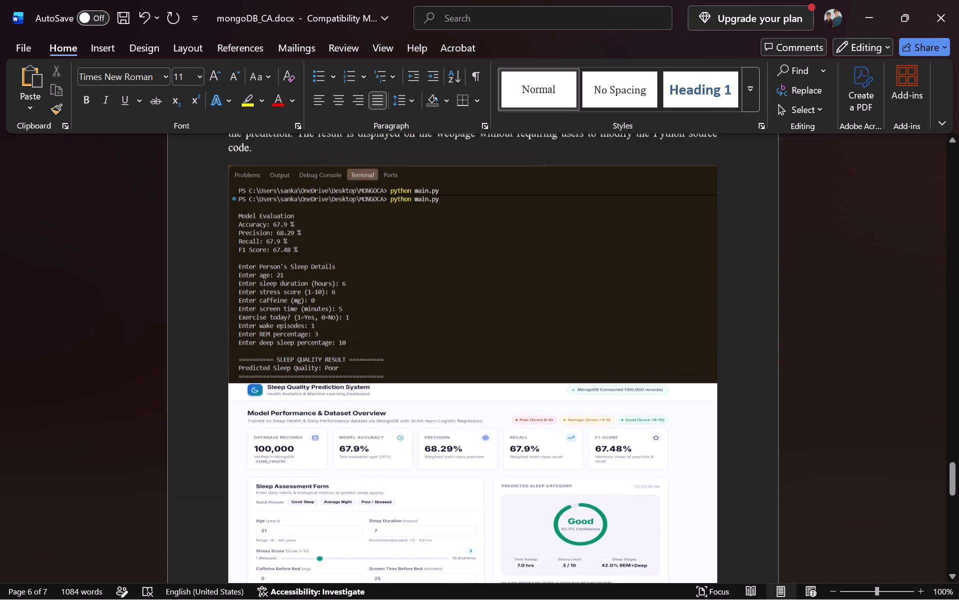
scroll(264, 492, up, 1)
scroll(264, 492, down, 2)
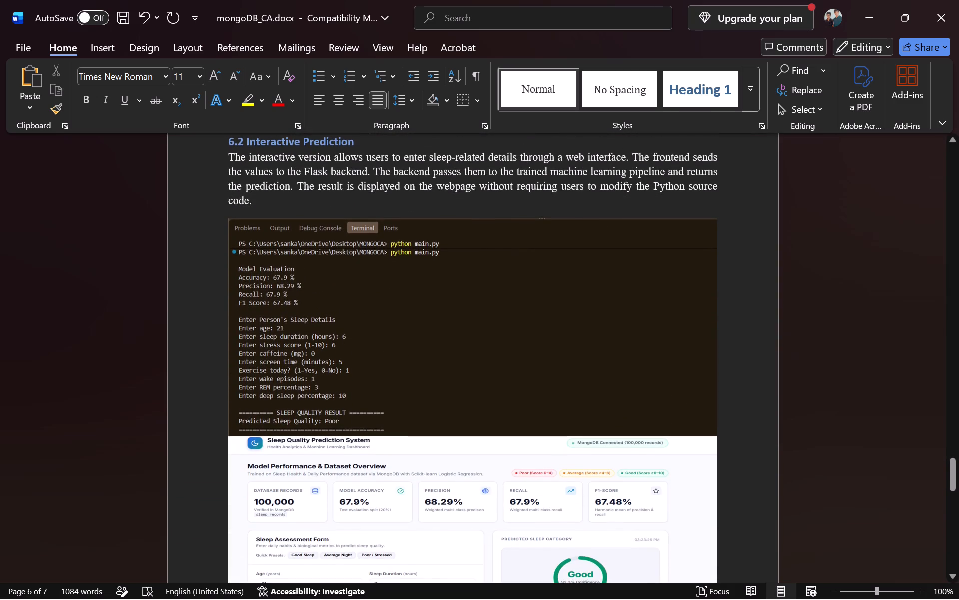
scroll(264, 492, down, 9)
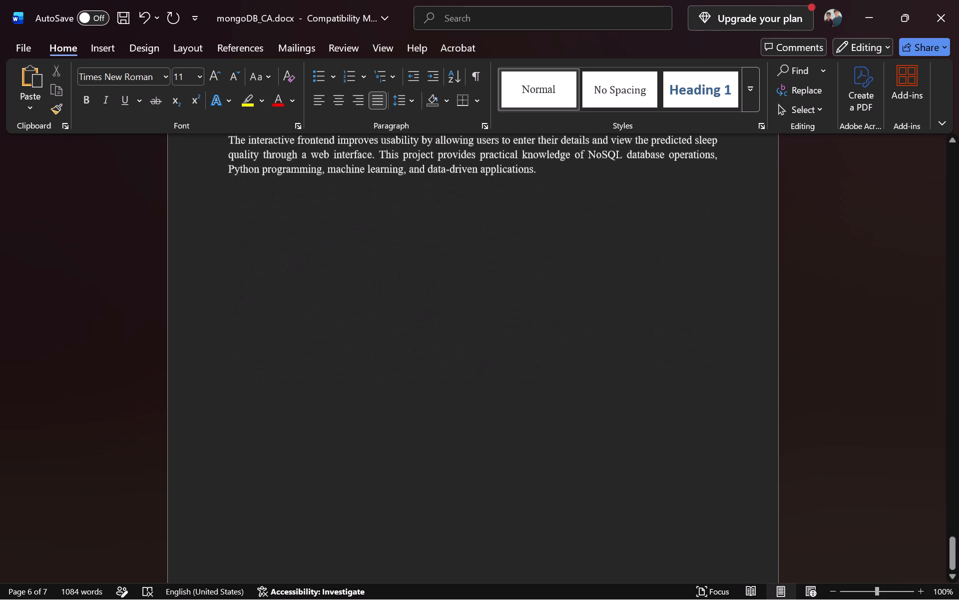
scroll(264, 492, up, 5)
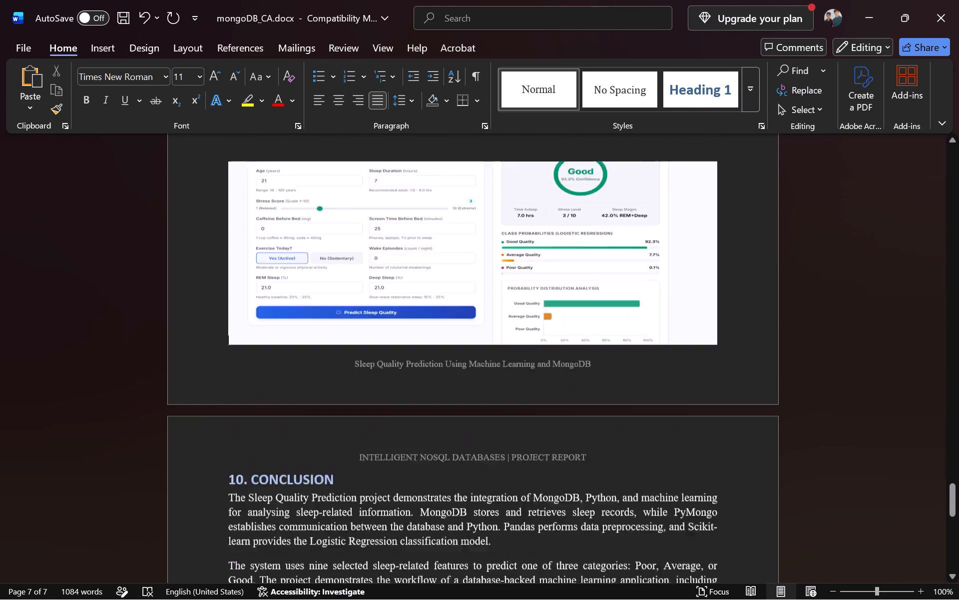
scroll(264, 492, up, 2)
scroll(264, 492, down, 4)
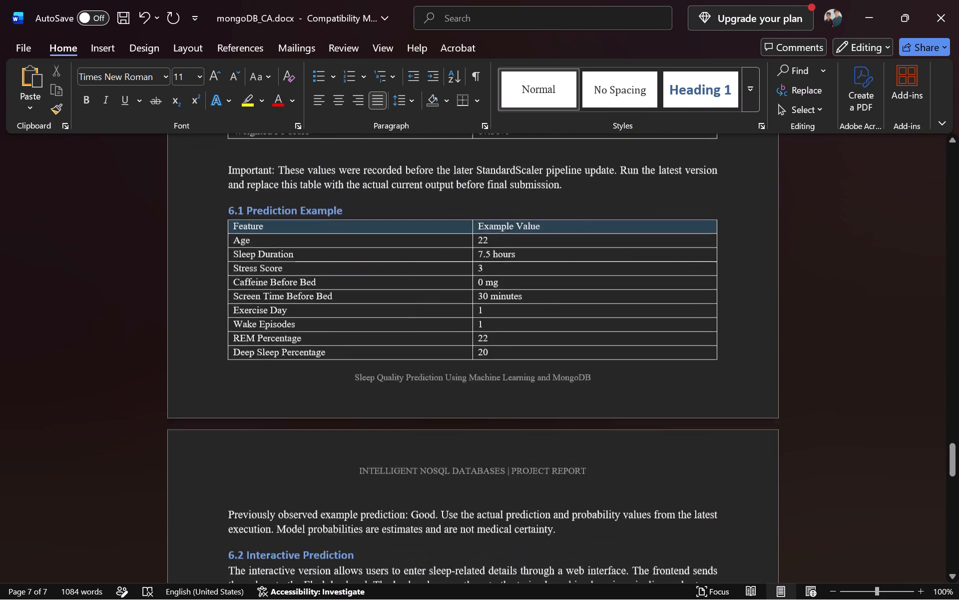
Renumber the CONCLUSION heading as 7 and save the report.
scroll(264, 492, down, 3)
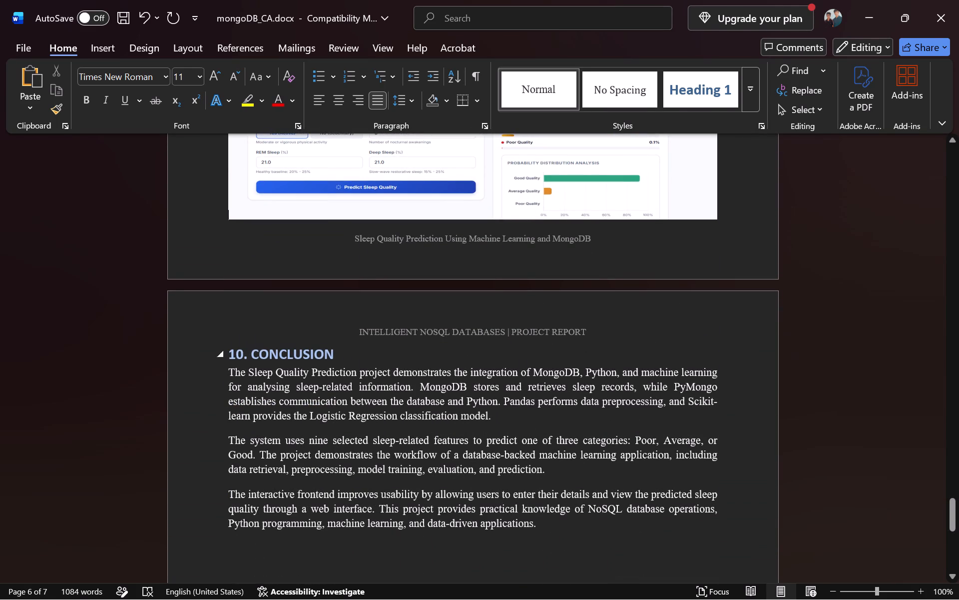
click(243, 353)
key(BackSpace)
key(BackSpace)
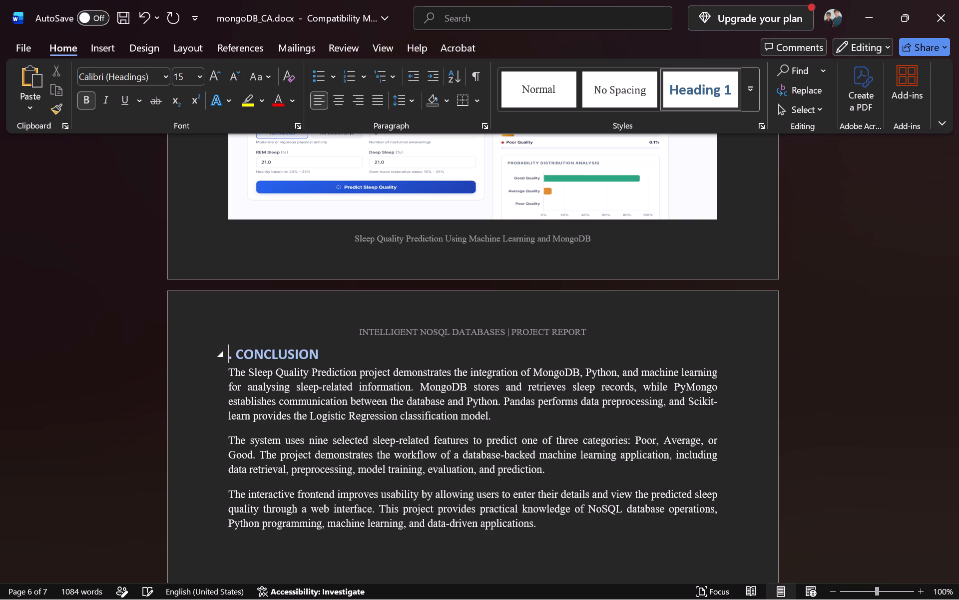
key(7)
key(ctrl+s)
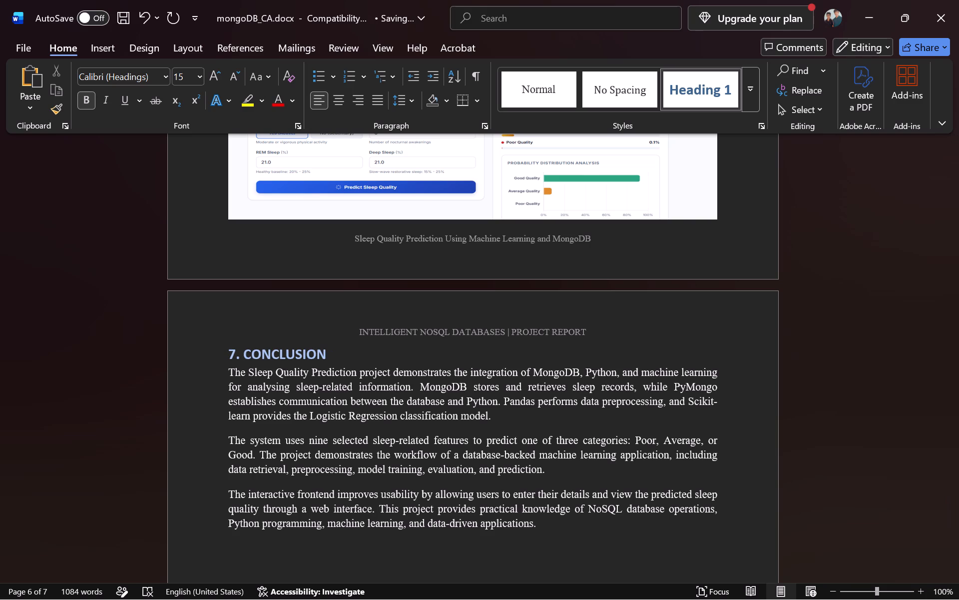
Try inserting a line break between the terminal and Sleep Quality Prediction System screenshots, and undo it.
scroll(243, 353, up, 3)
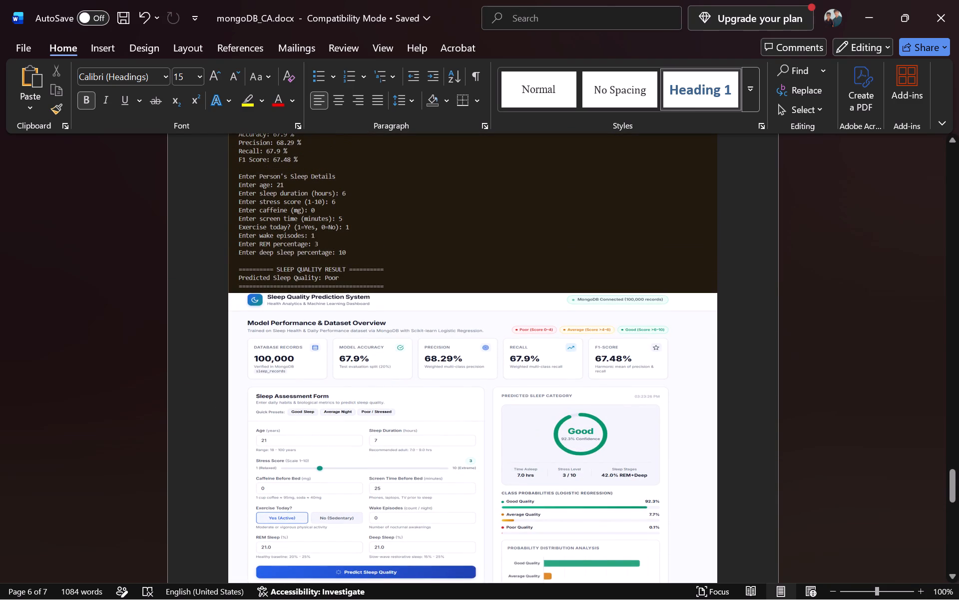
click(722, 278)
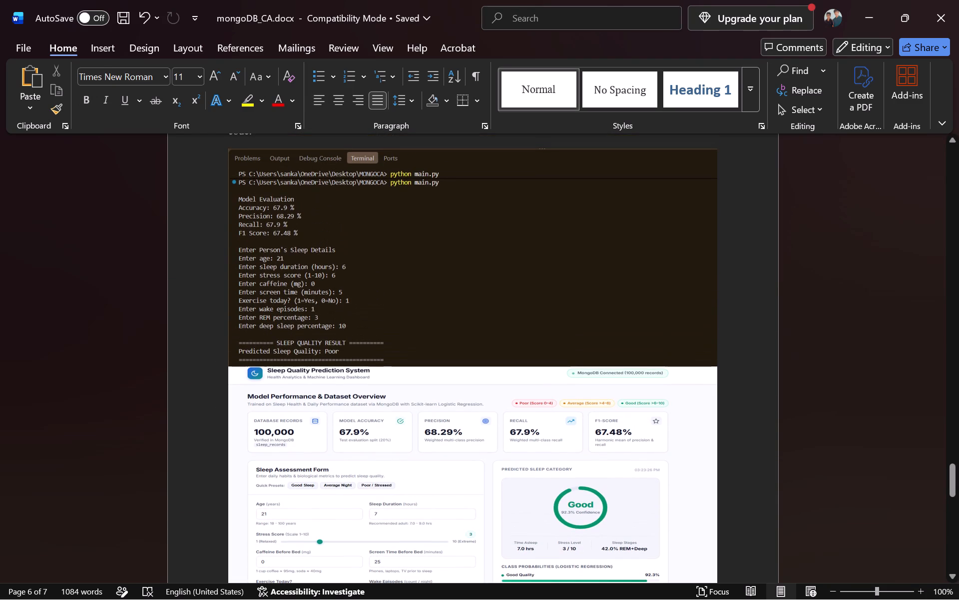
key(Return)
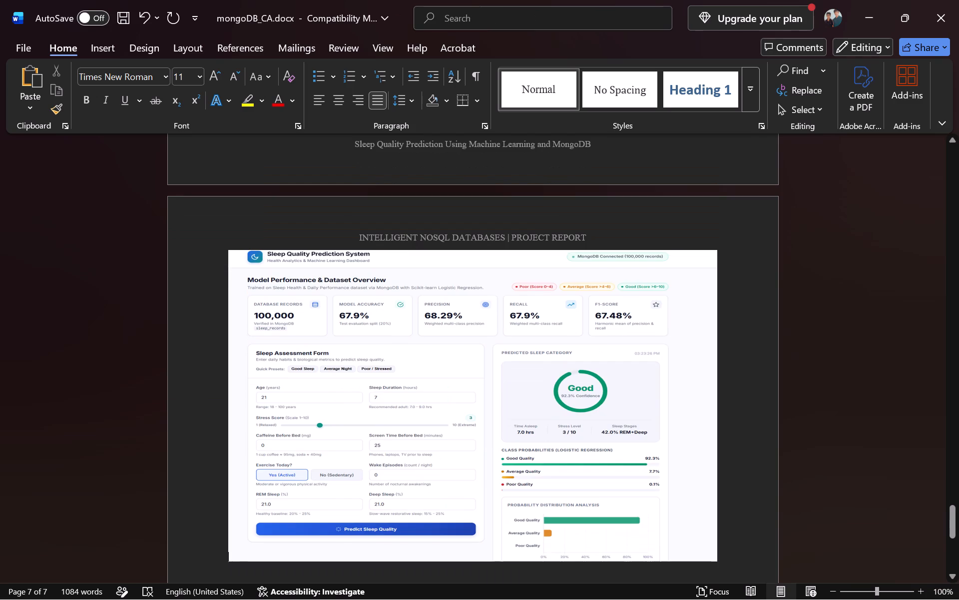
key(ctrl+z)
Look back through the report from the conclusion and section 6 results to the technologies and MongoDB implementation sections.
scroll(722, 278, up, 2)
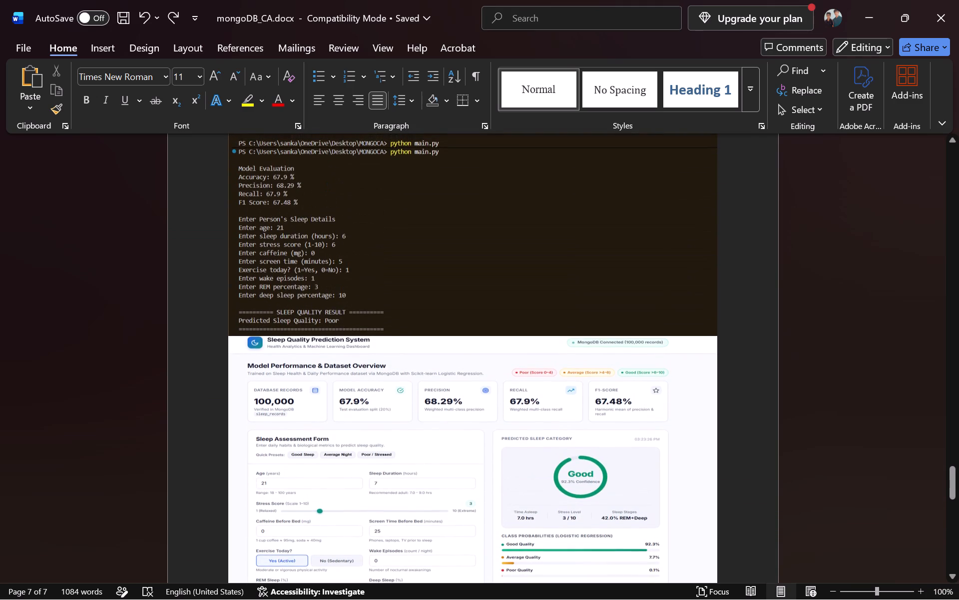
scroll(632, 340, up, 6)
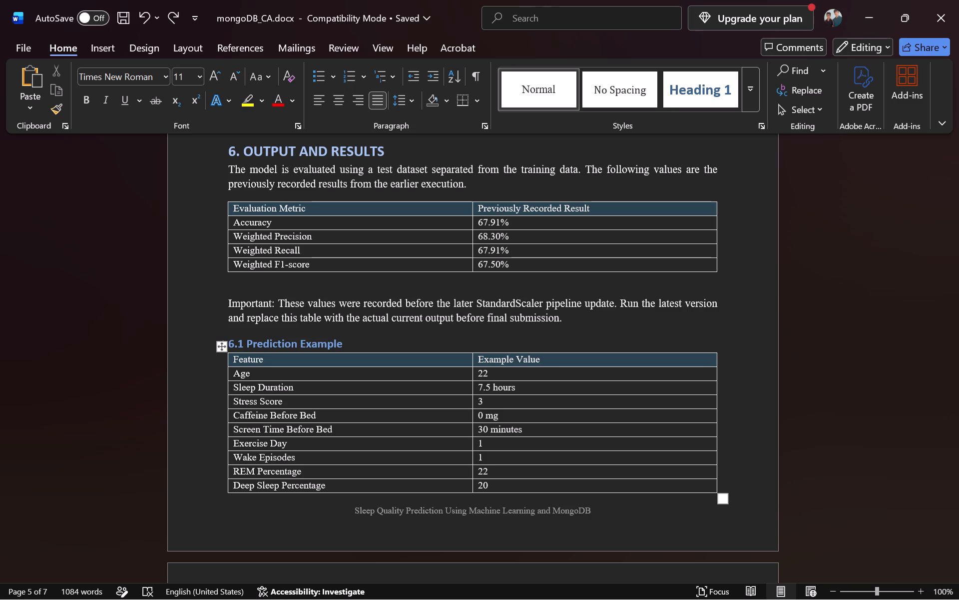
scroll(632, 340, up, 1)
scroll(632, 340, down, 7)
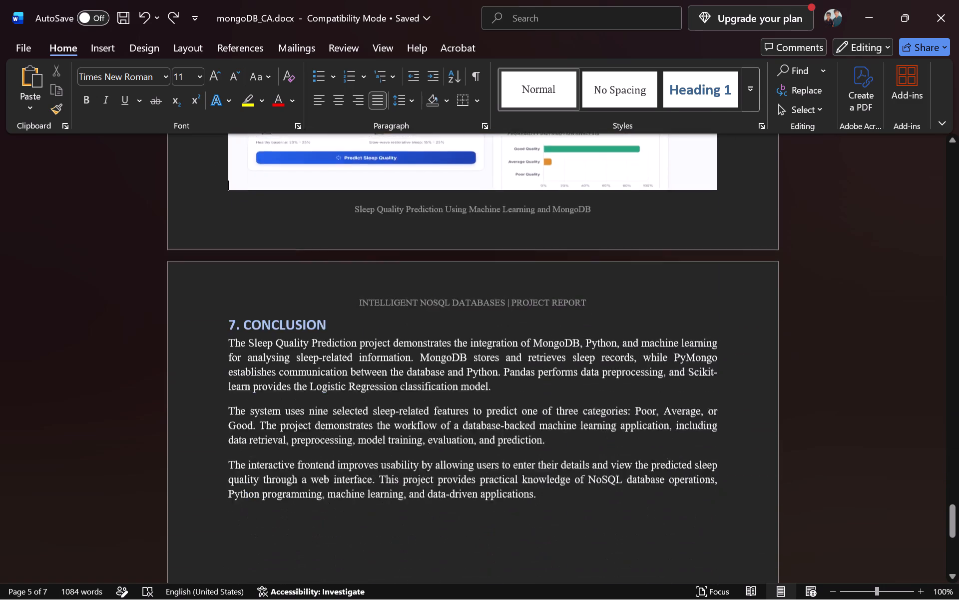
scroll(632, 340, down, 3)
scroll(632, 340, up, 9)
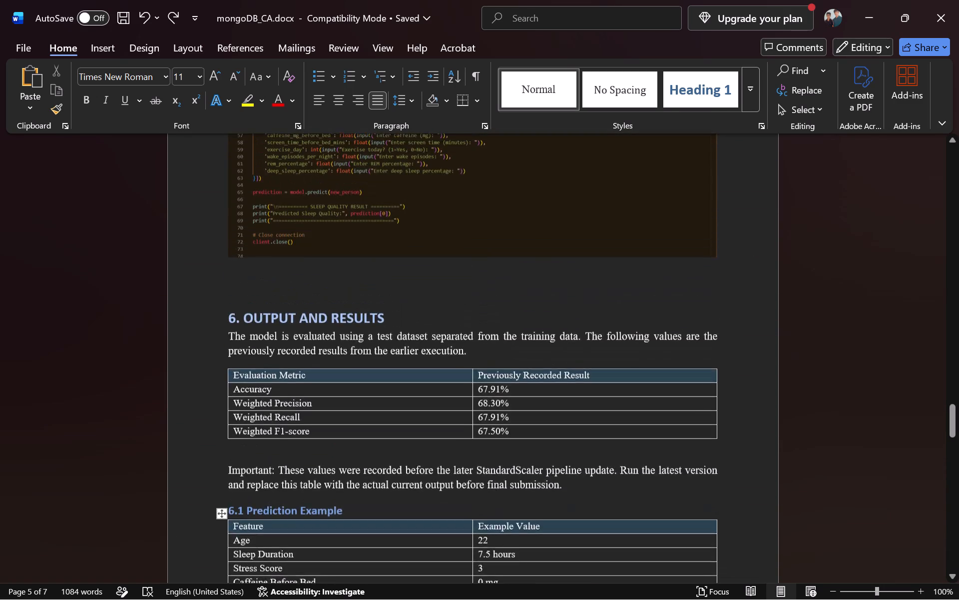
scroll(632, 340, up, 5)
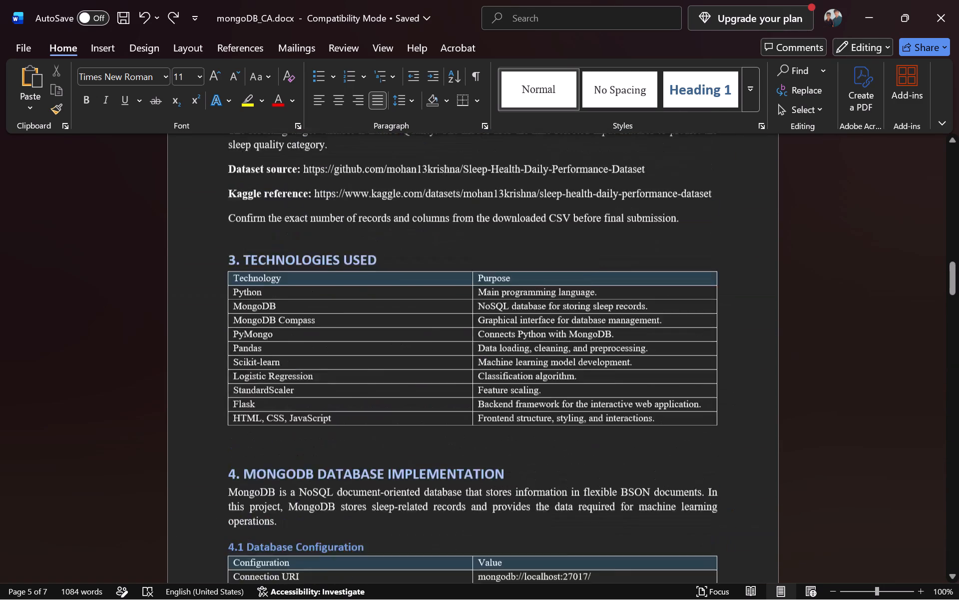
Delete the page footer text "Sleep Quality Prediction Using Machine Learning and MongoDB".
scroll(632, 340, up, 1)
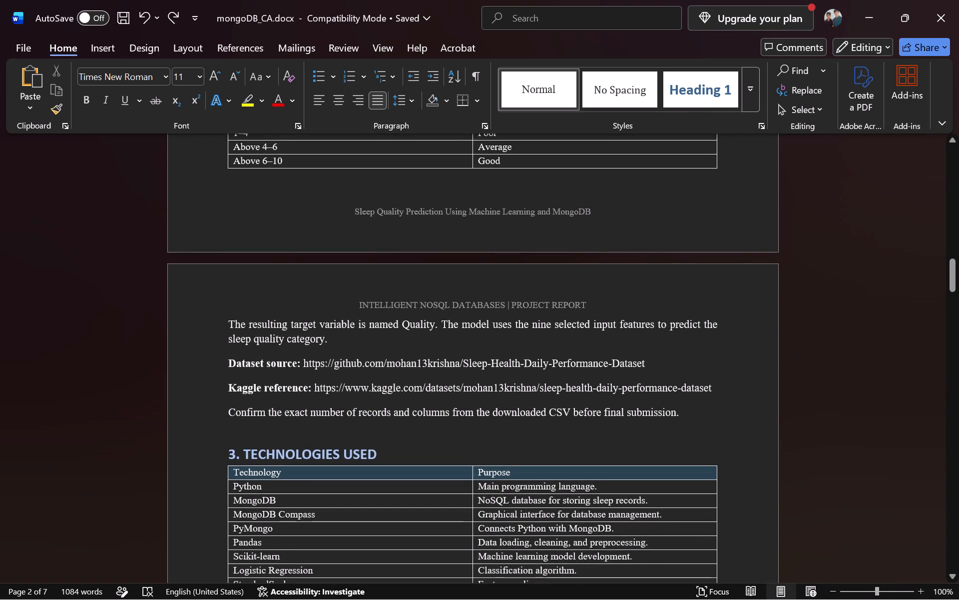
click(552, 183)
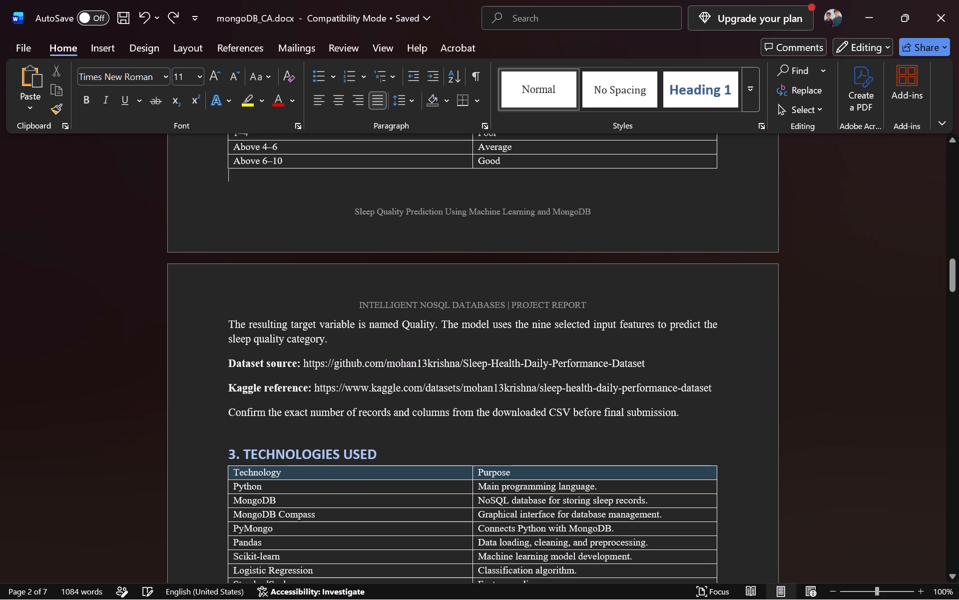
double_click(590, 211)
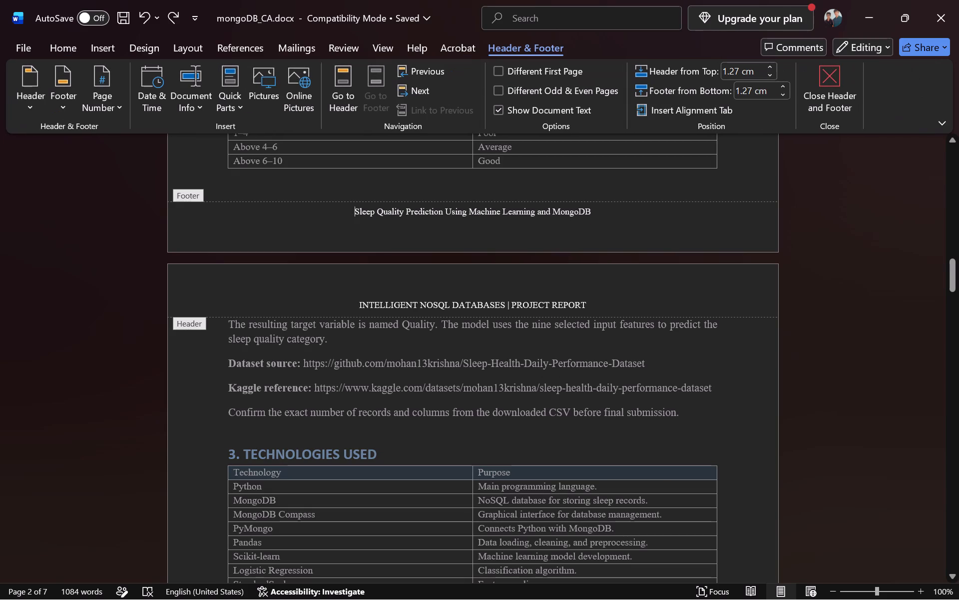
key(Delete)
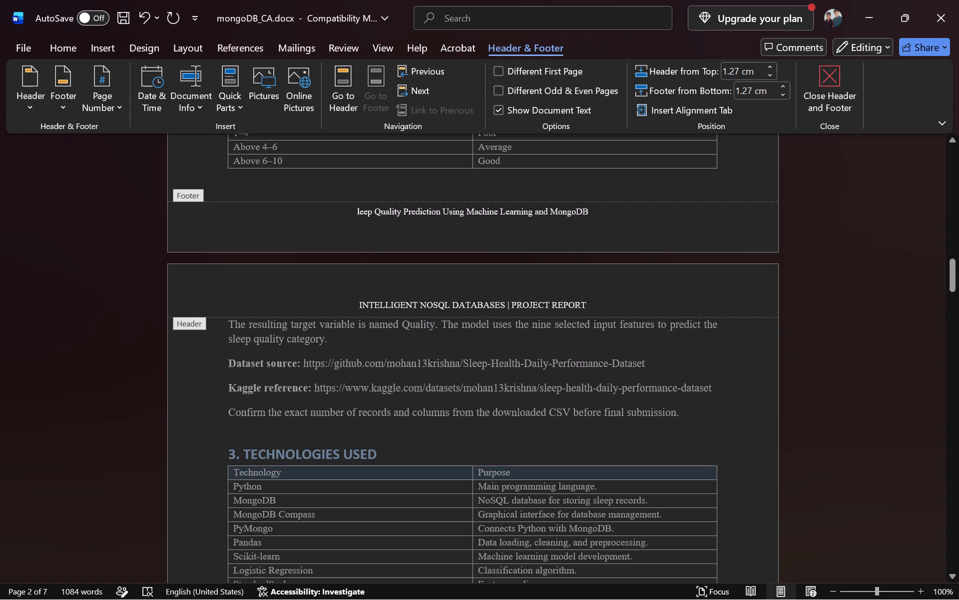
key(ctrl+a)
key(BackSpace)
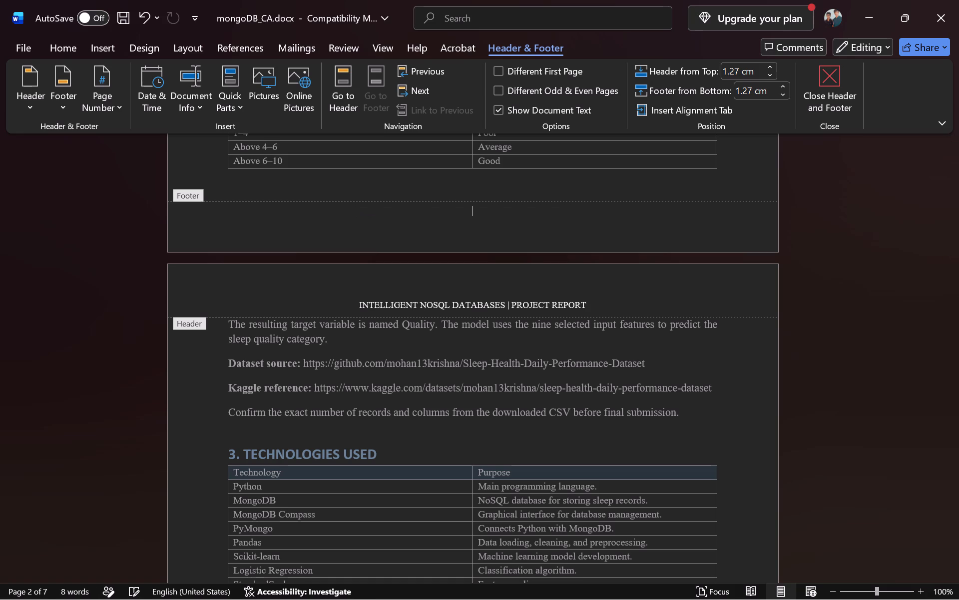
Delete the page header text "INTELLIGENT NOSQL DATABASES | PROJECT REPORT" and save the report.
triple_click(547, 302)
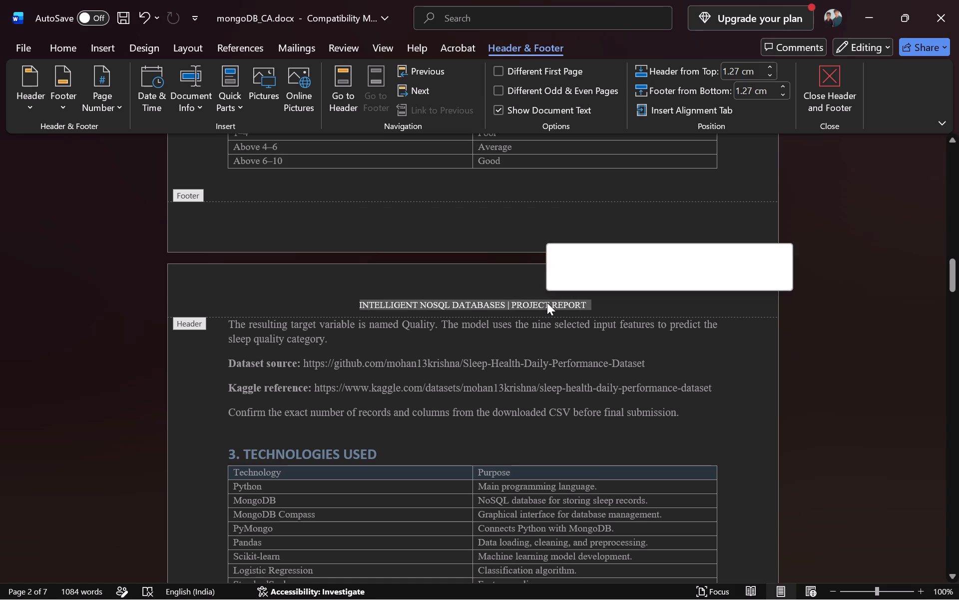
key(BackSpace)
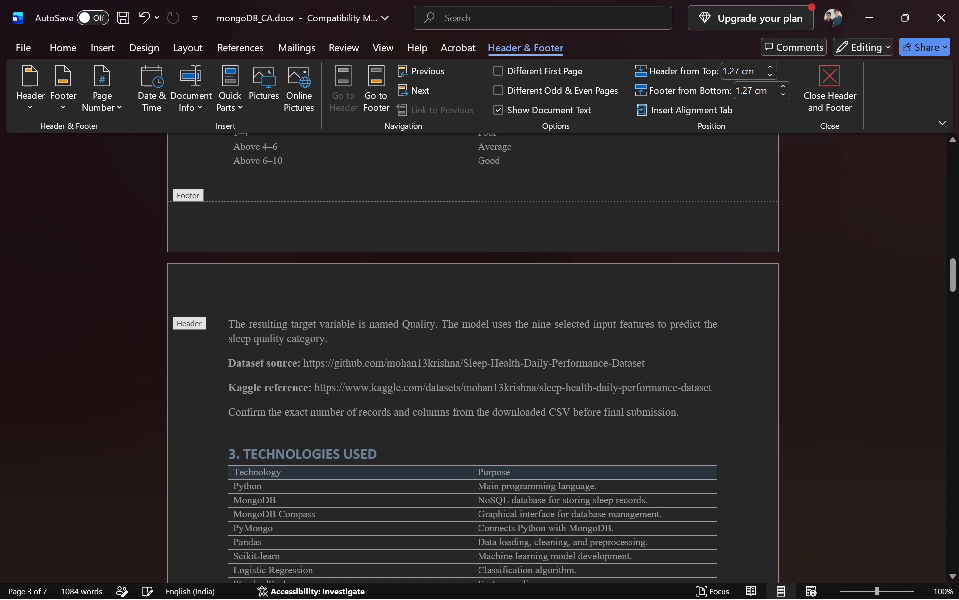
key(ctrl+s)
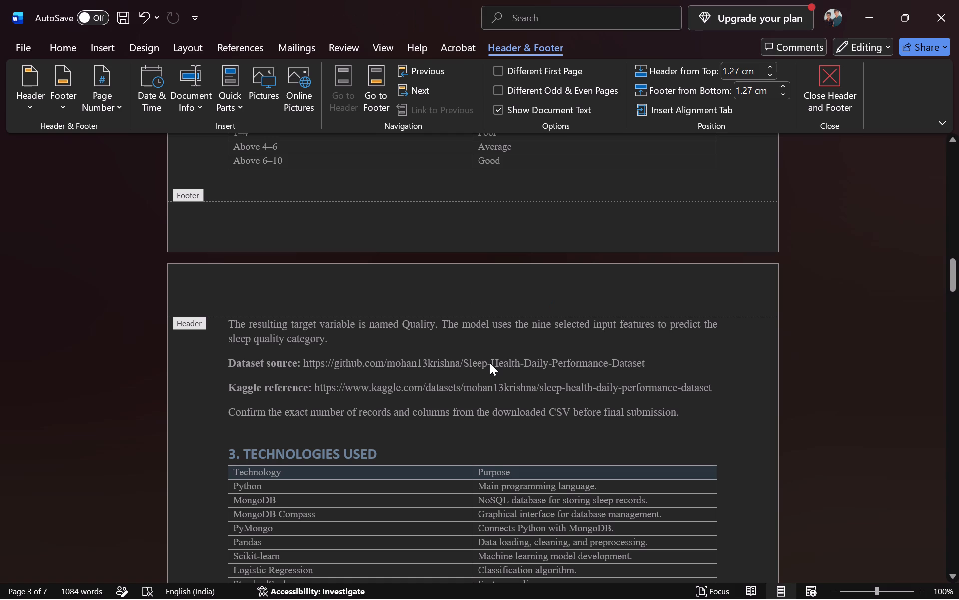
click(490, 363)
click(490, 363)
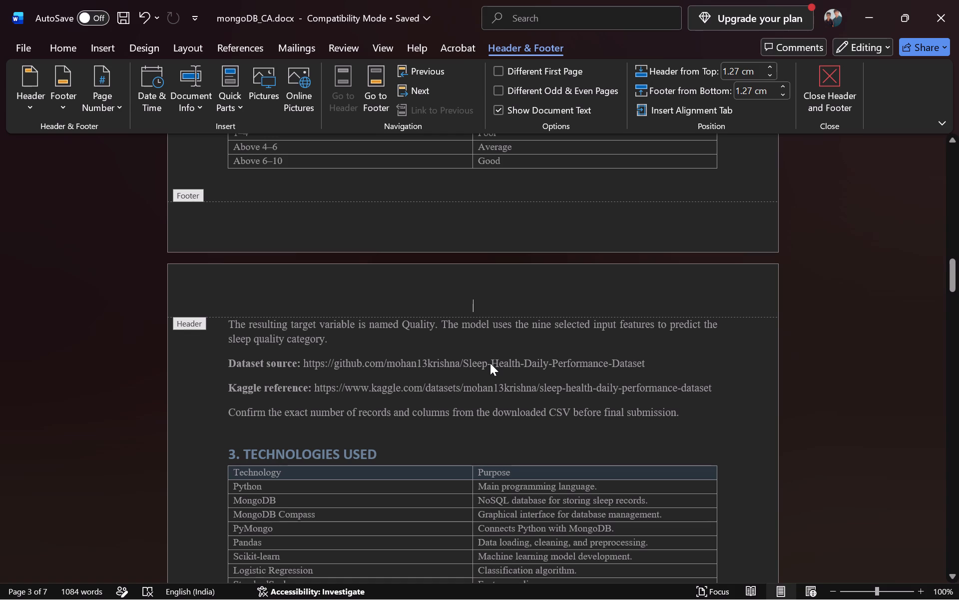
Leave header editing and return to the report body.
key(Escape)
Review the report's pages from the cover page through to the conclusion, and save the report.
scroll(507, 341, up, 4)
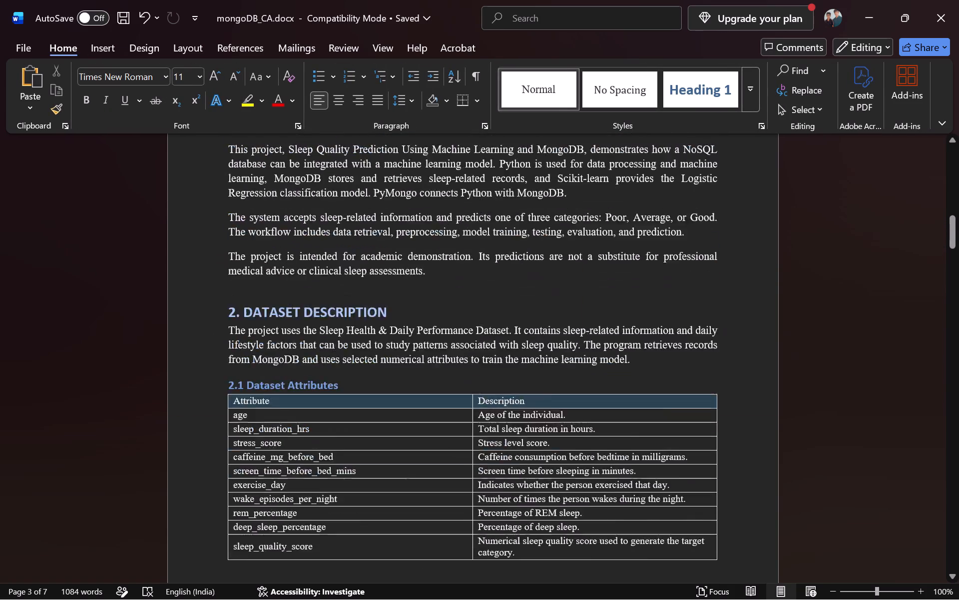
scroll(507, 341, up, 3)
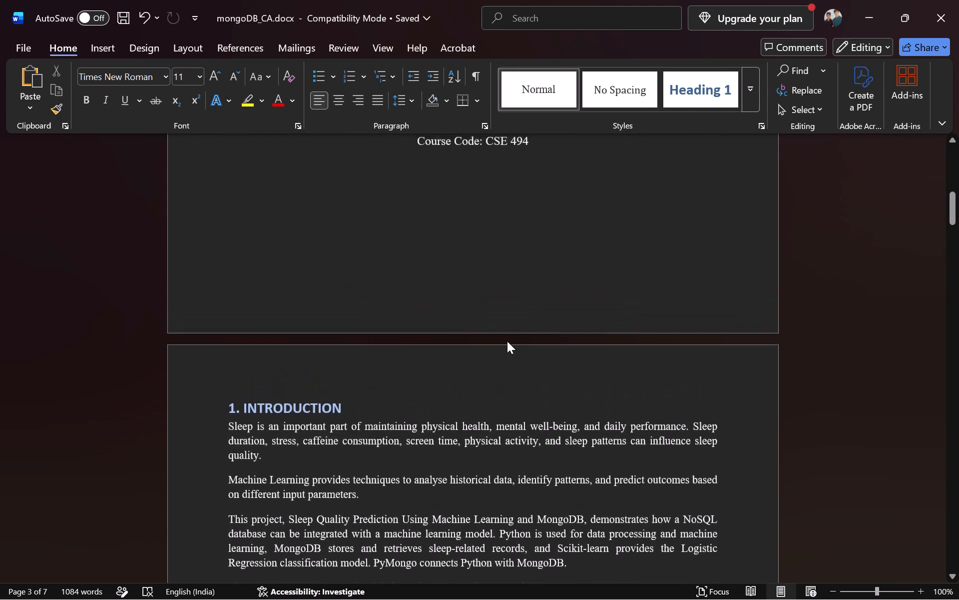
scroll(507, 341, up, 4)
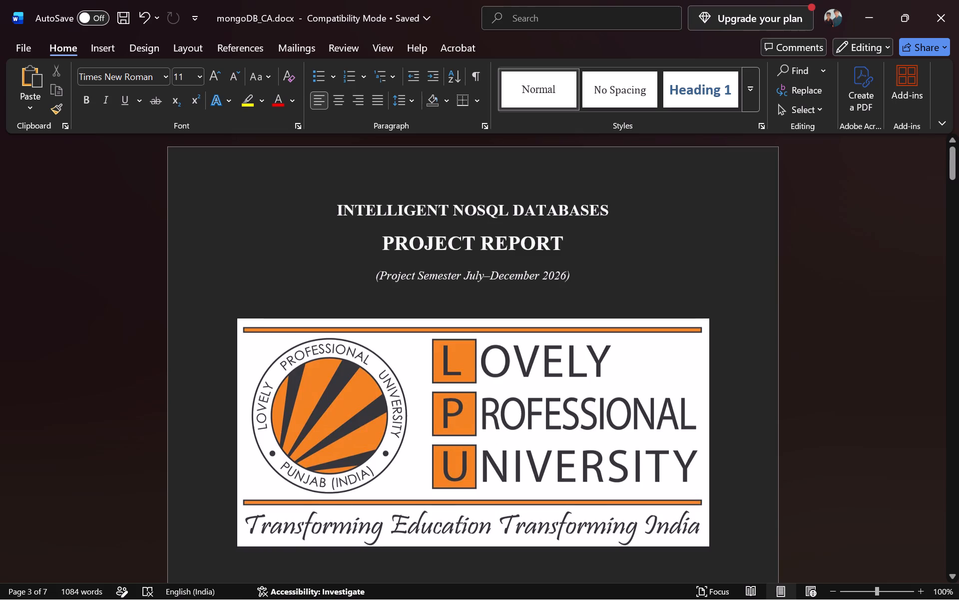
scroll(507, 341, down, 18)
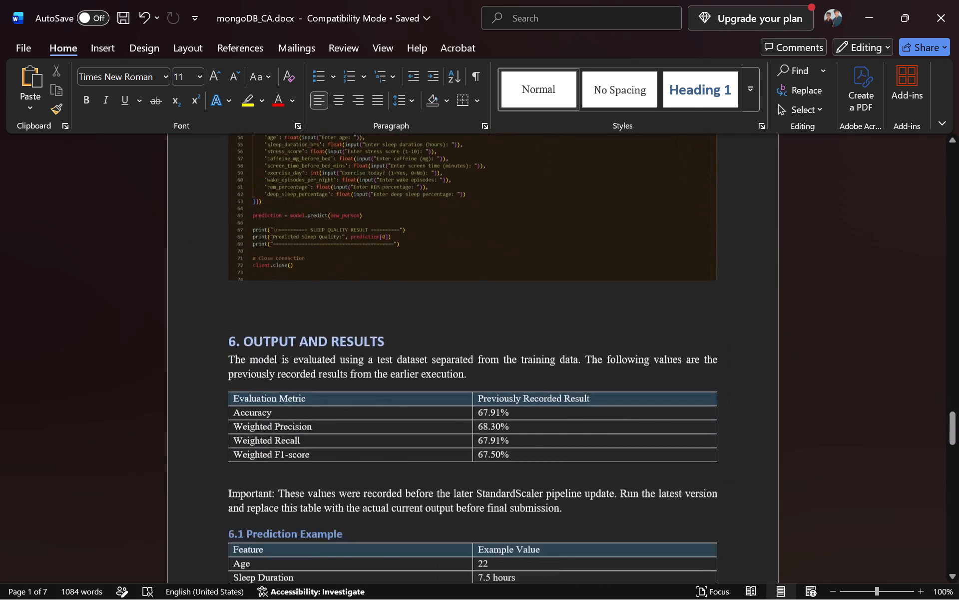
scroll(507, 341, down, 2)
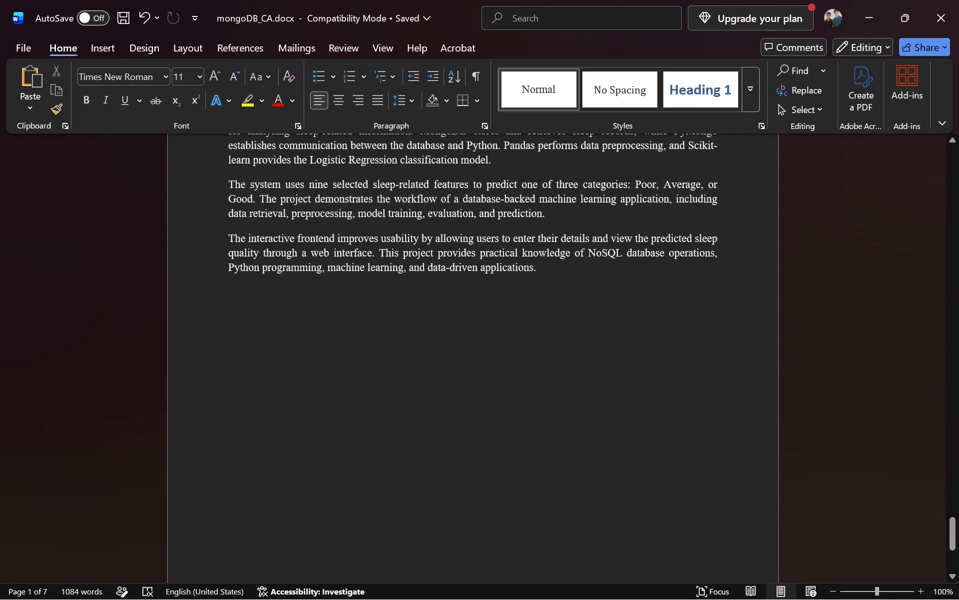
key(ctrl+s)
Look back through the report from section 7 Conclusion to the cover page, and save the report again.
scroll(507, 341, up, 2)
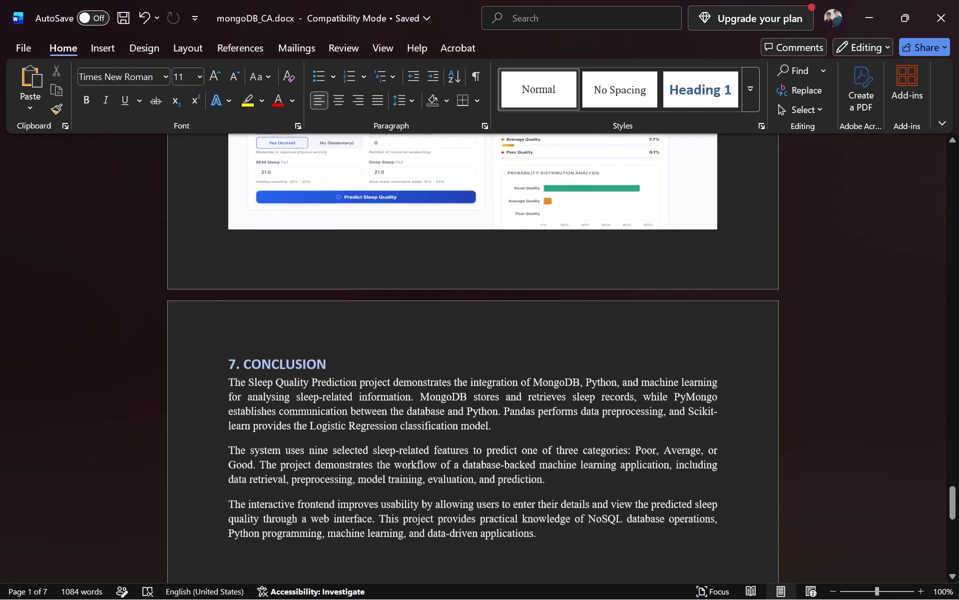
scroll(507, 341, up, 4)
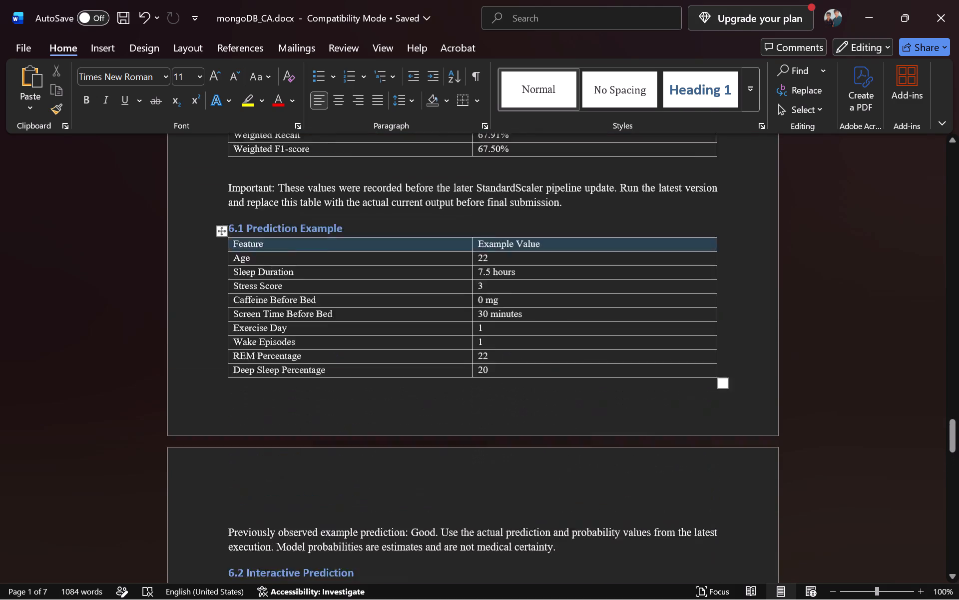
scroll(507, 341, up, 3)
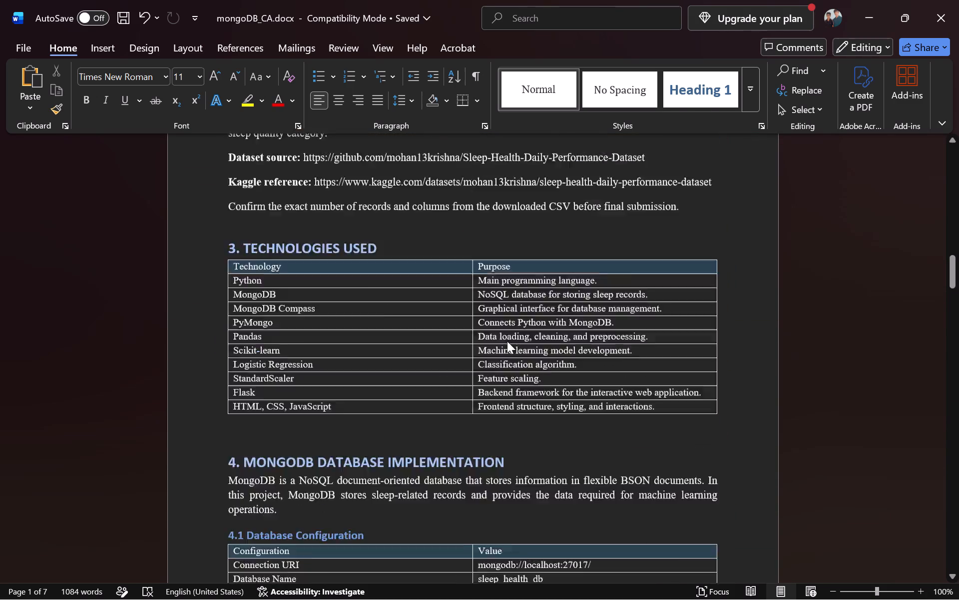
scroll(507, 341, up, 3)
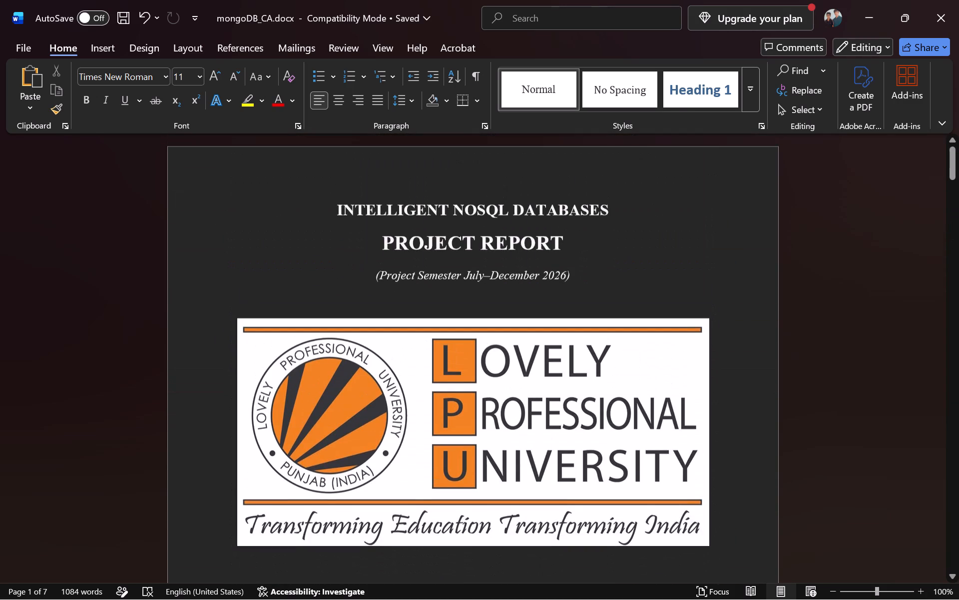
key(ctrl+s)
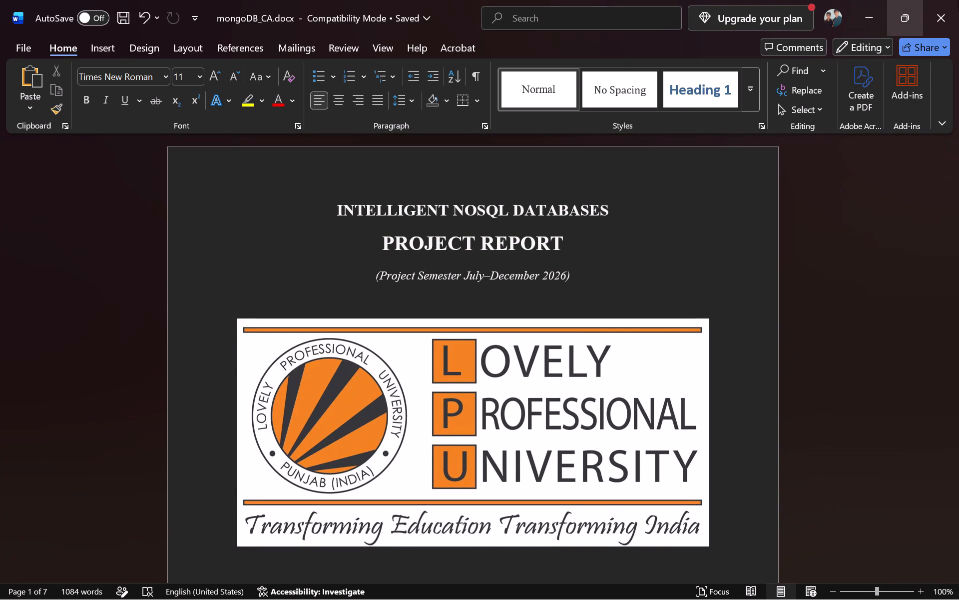
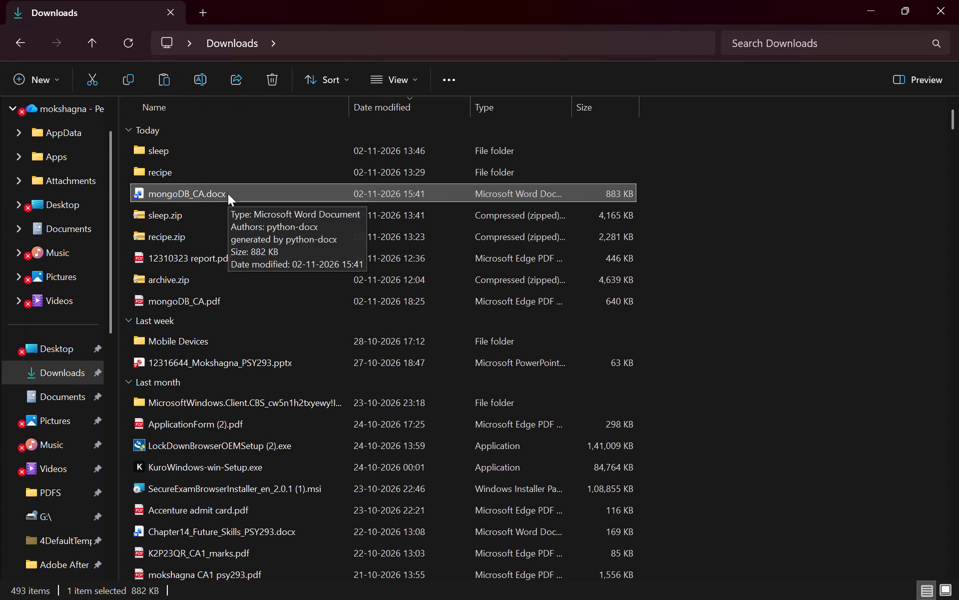
Delete the outdated mongoDB_CA.pdf from the Downloads folder.
key(ctrl+alt+Left)
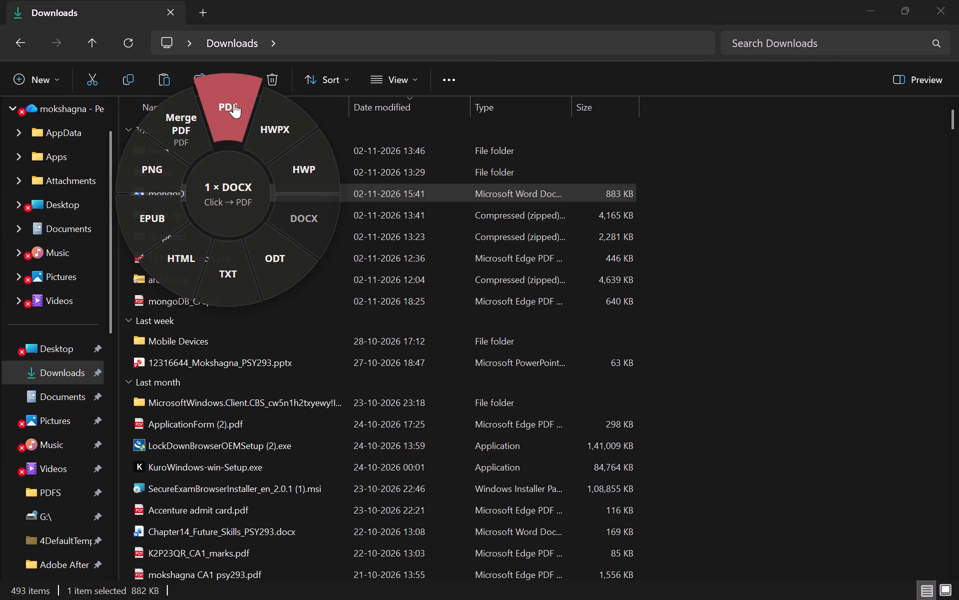
key(Escape)
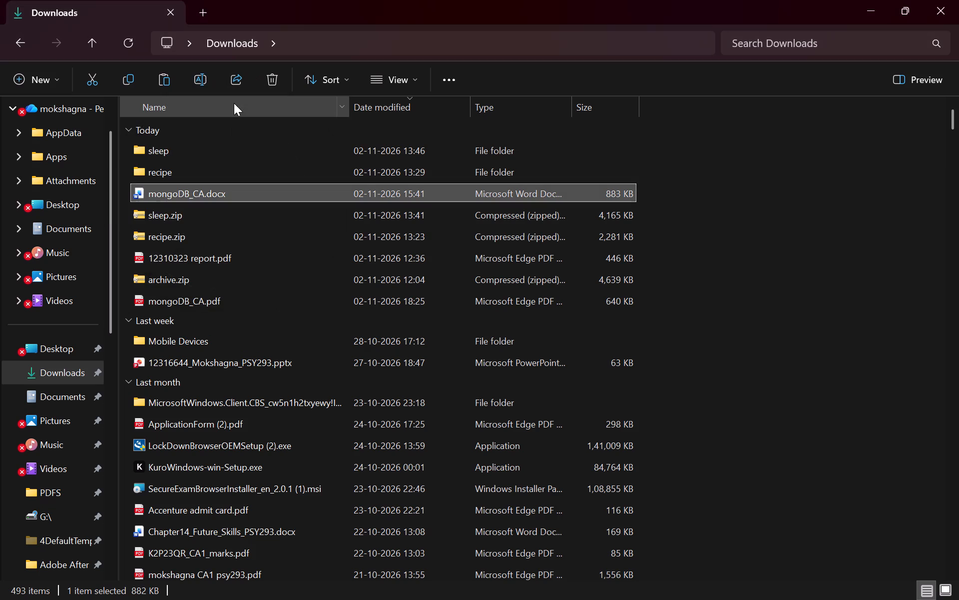
click(228, 301)
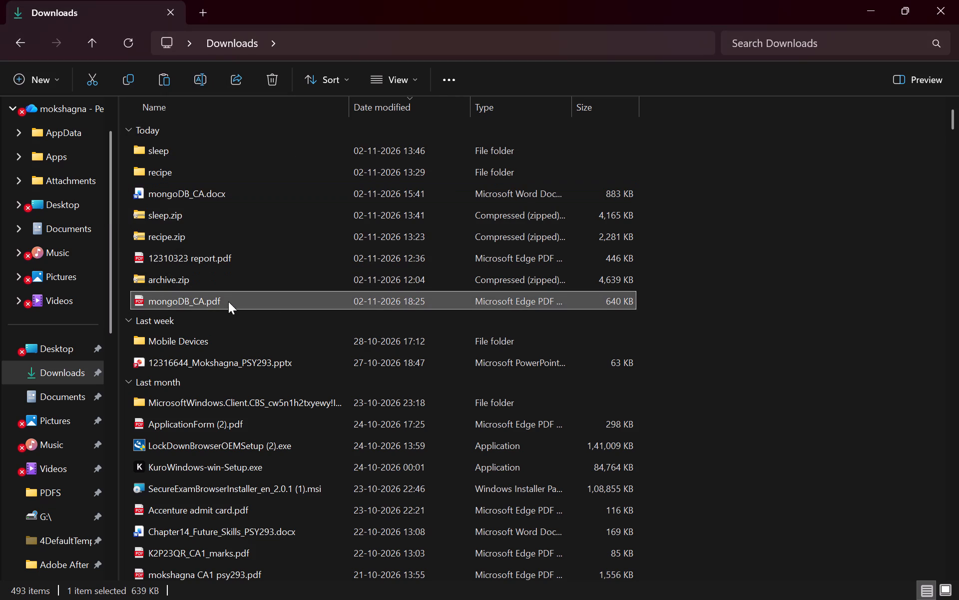
key(Delete)
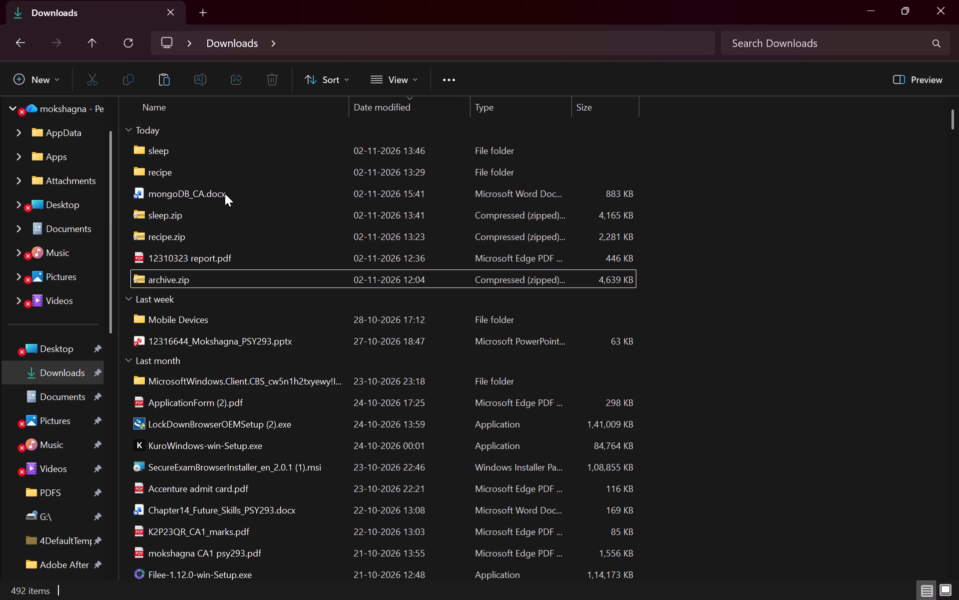
Convert mongoDB_CA.docx in the Downloads folder to PDF with Filee.
click(226, 190)
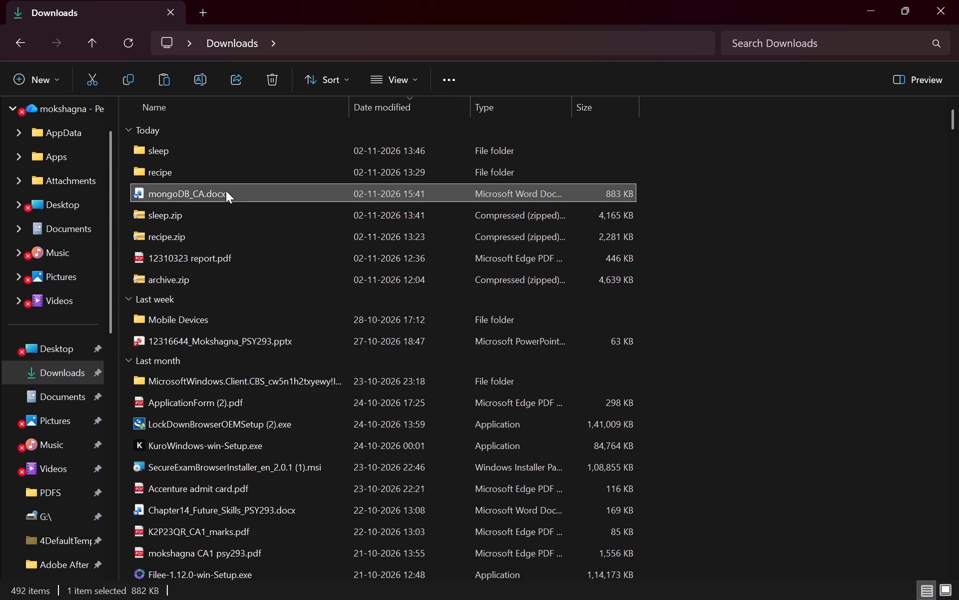
key(ctrl+alt+Left)
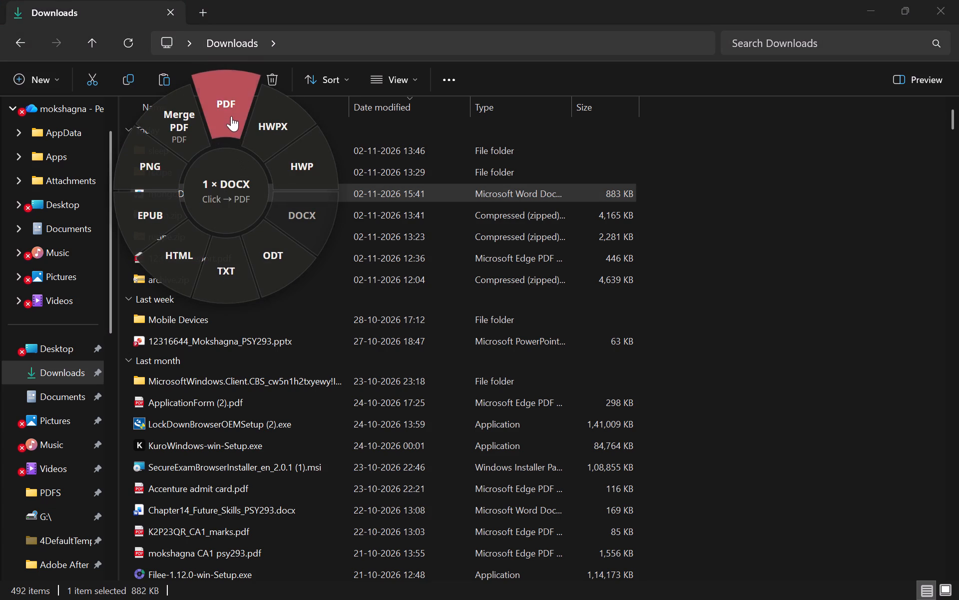
click(231, 115)
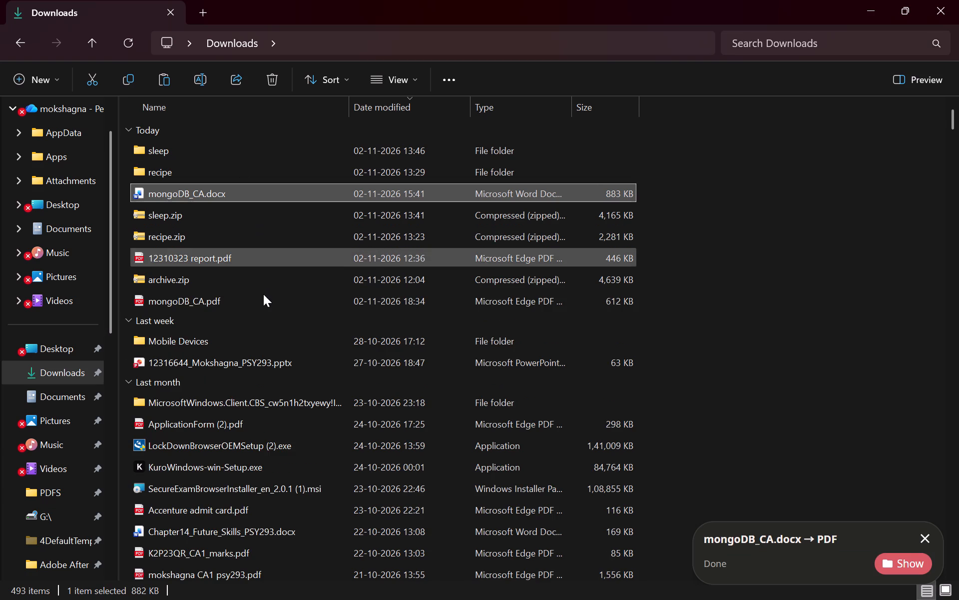
Open the newly converted mongoDB_CA.pdf from Downloads to check it.
click(259, 304)
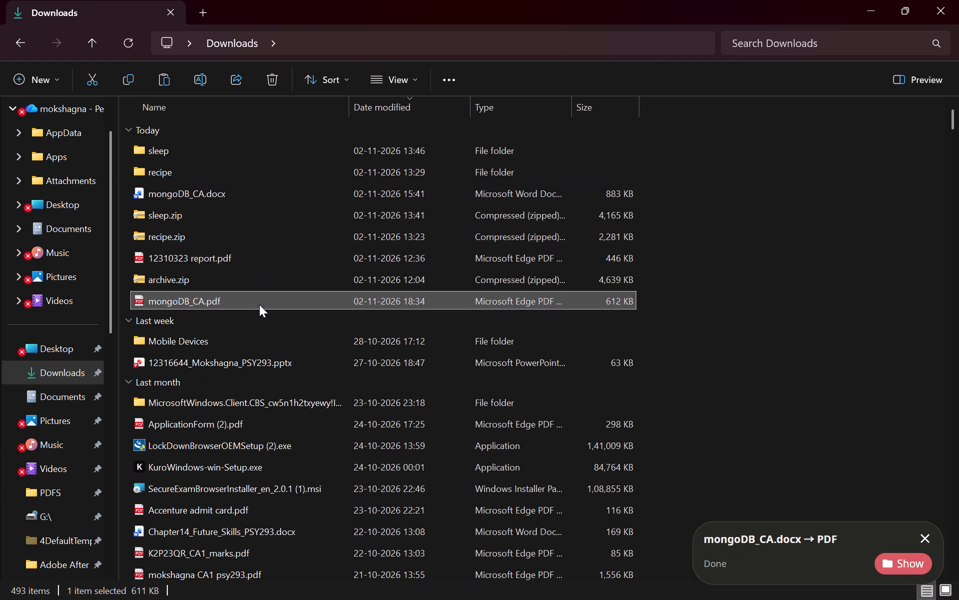
double_click(259, 304)
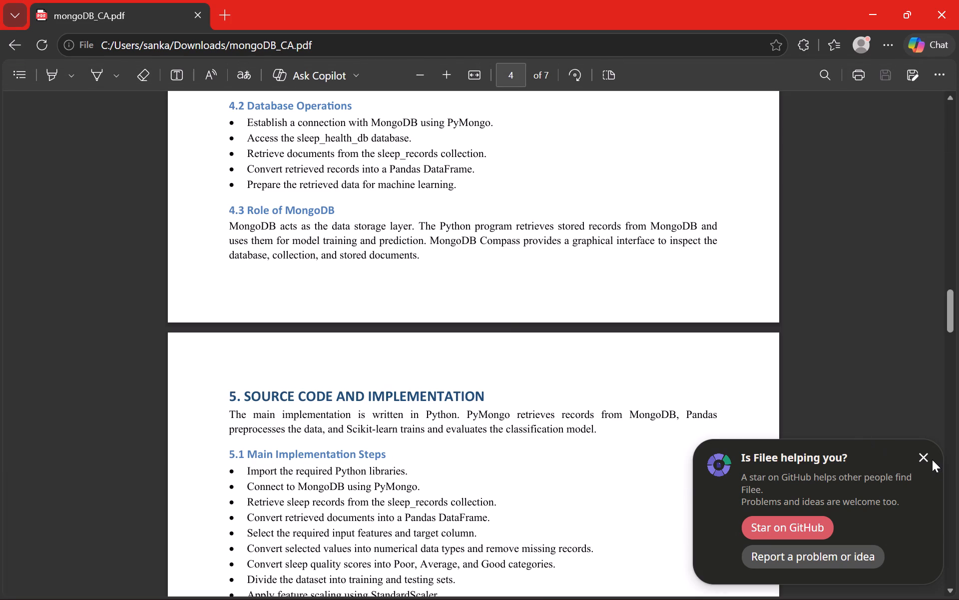
Dismiss the Filee feedback prompt, review the converted PDF from section 4.2 through the output screenshots and back to the cover page, and close it.
click(925, 457)
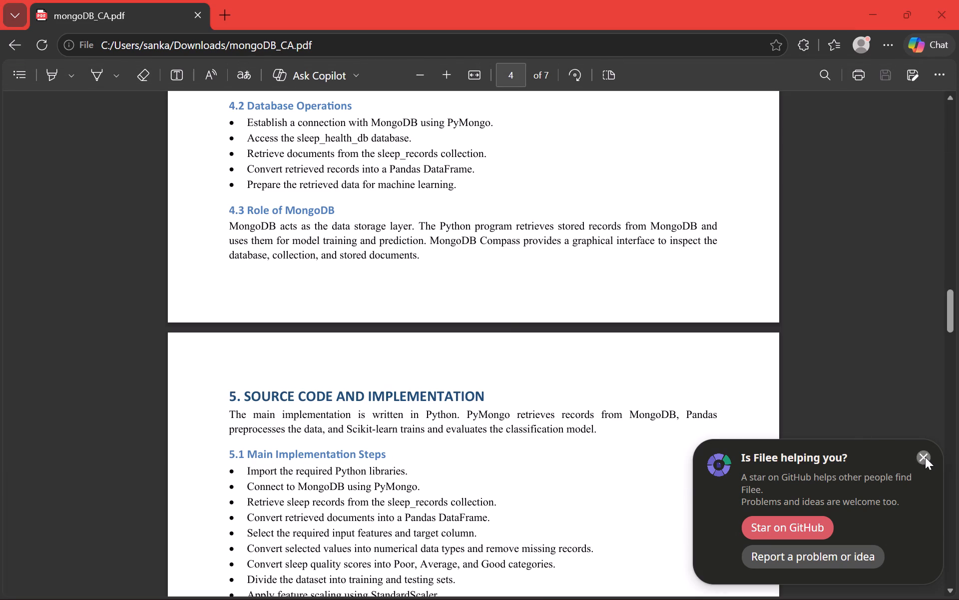
scroll(728, 454, down, 7)
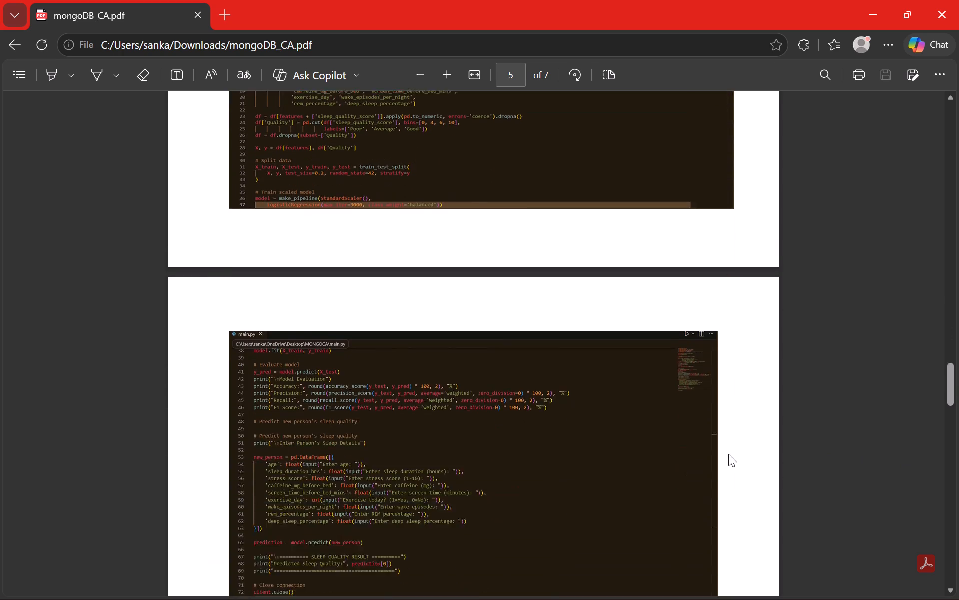
scroll(728, 454, down, 5)
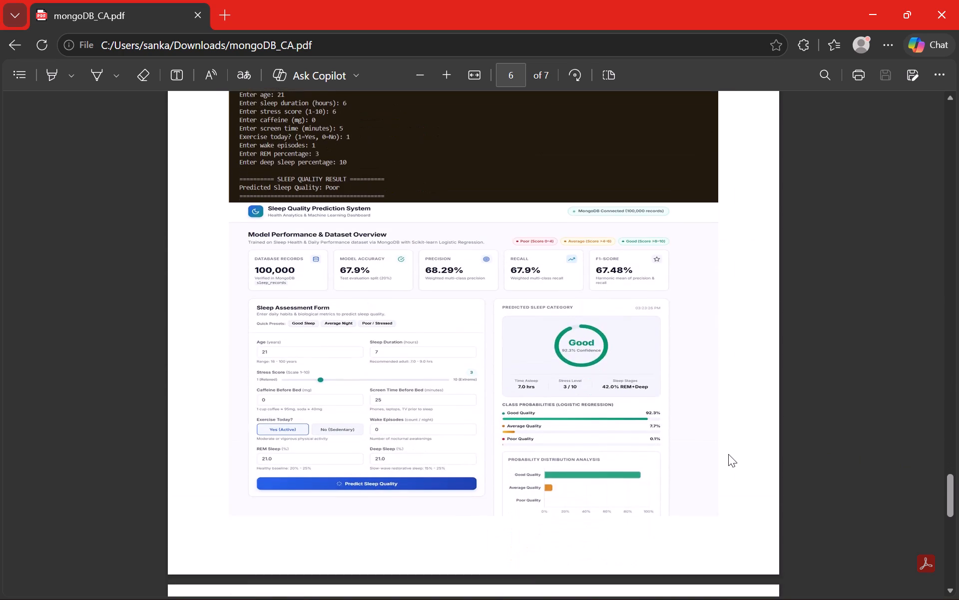
scroll(728, 454, down, 2)
scroll(728, 454, up, 14)
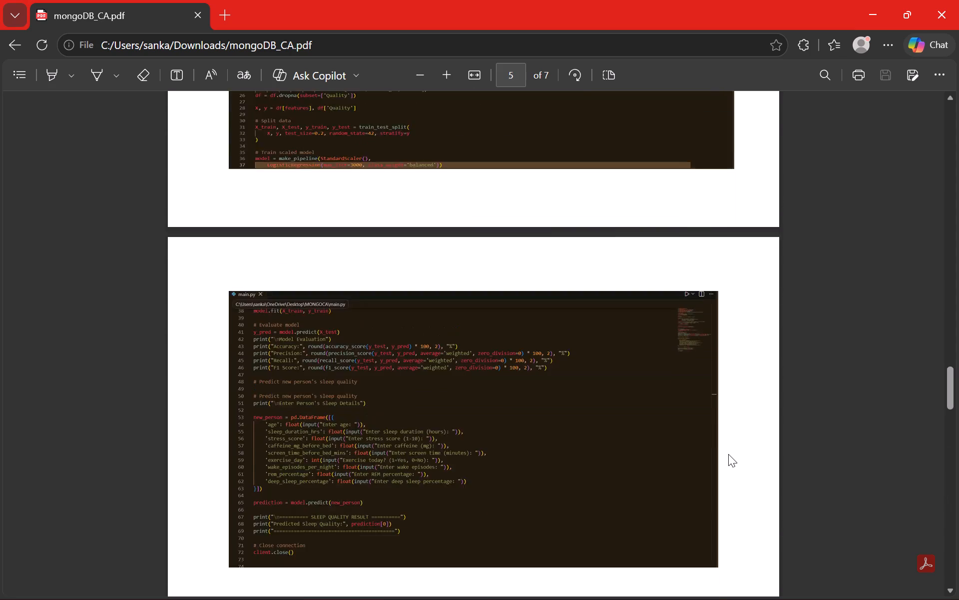
scroll(728, 454, up, 8)
scroll(728, 454, down, 2)
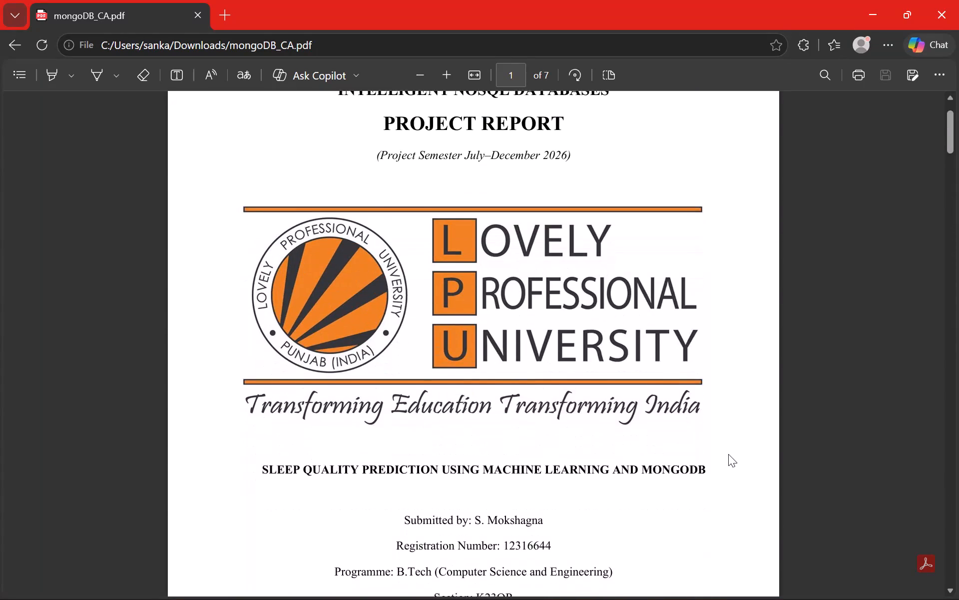
scroll(728, 454, down, 3)
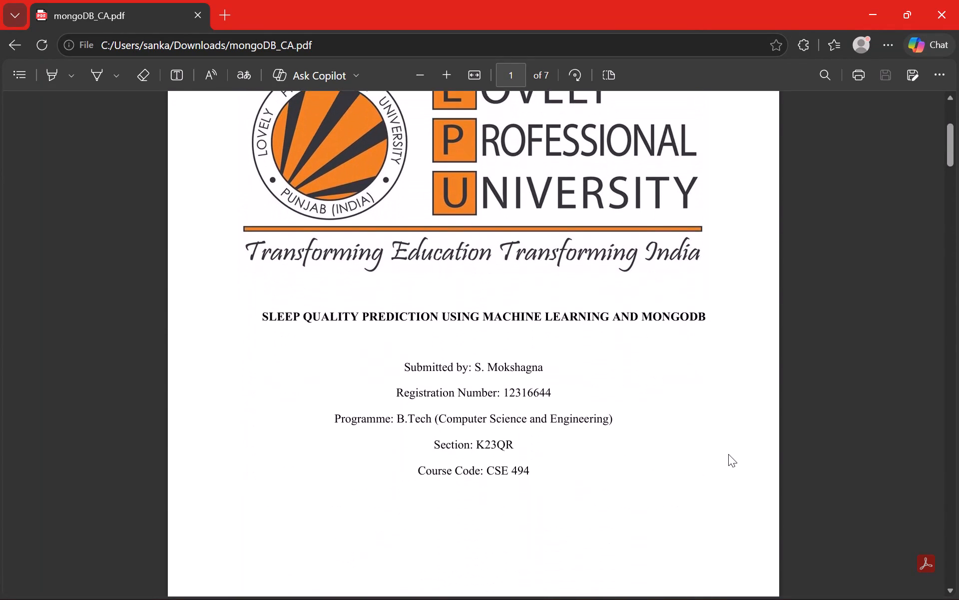
scroll(728, 454, up, 1)
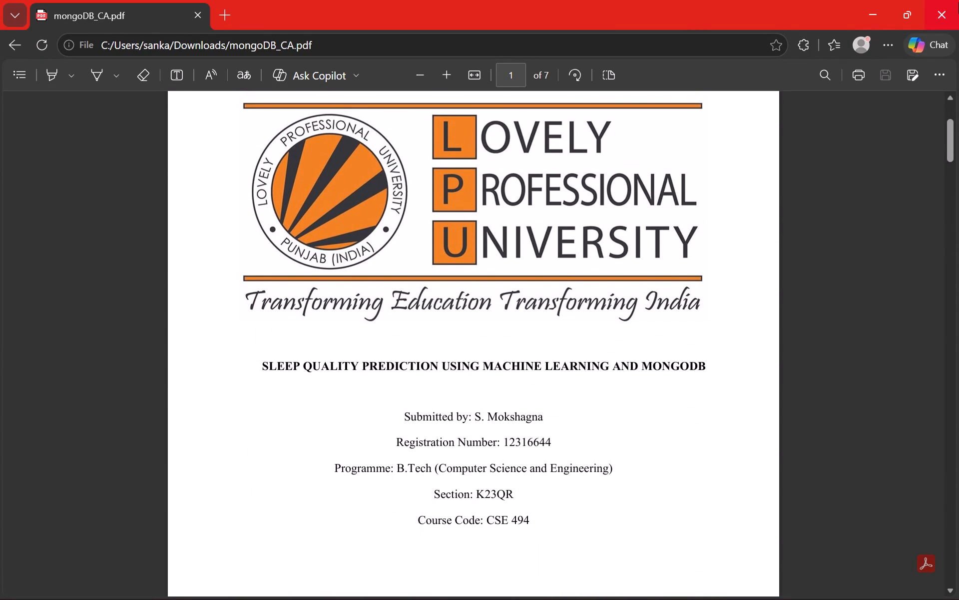
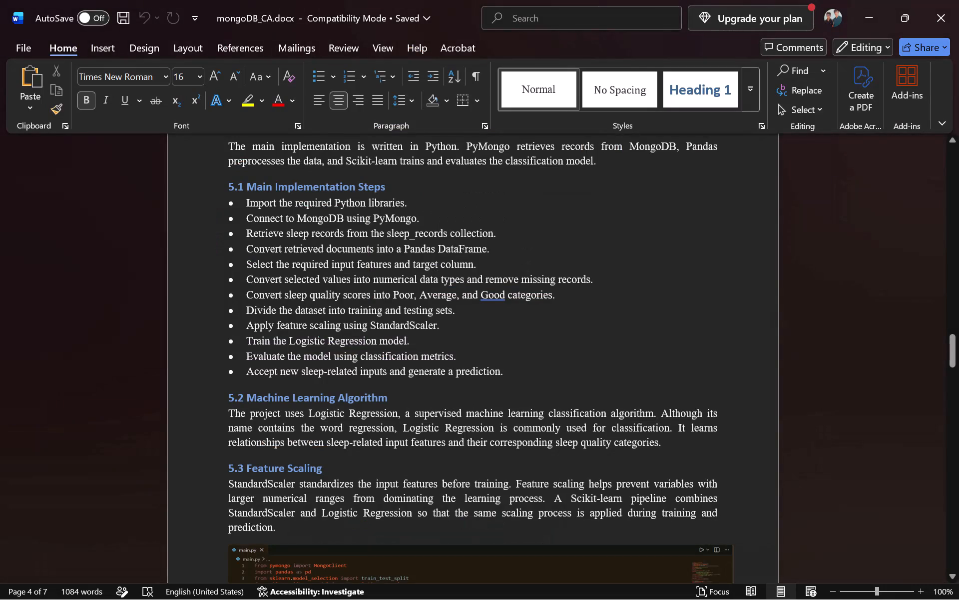
In section 5 of mongoDB_CA.docx, select the text from the 5.1 Main Implementation Steps heading through the end of the 5.3 Feature Scaling paragraph.
scroll(452, 317, up, 1)
scroll(452, 317, down, 1)
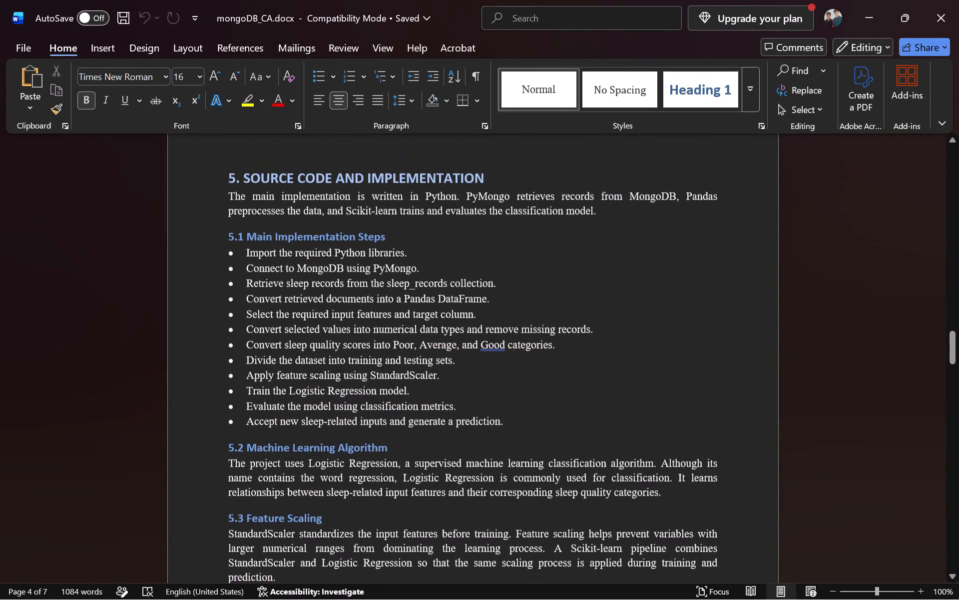
scroll(452, 317, down, 2)
scroll(290, 258, up, 1)
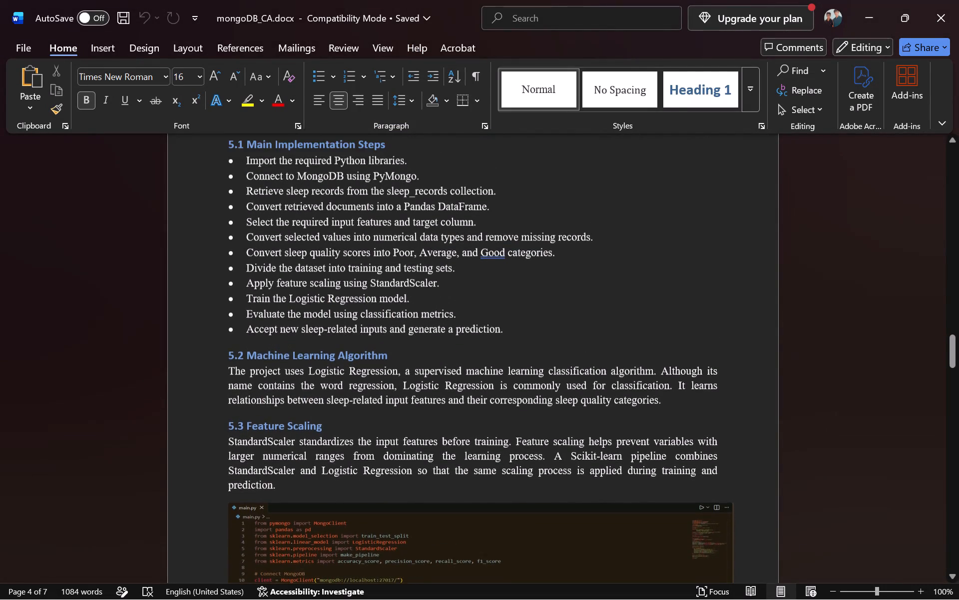
scroll(290, 258, up, 1)
drag(230, 198, 234, 201)
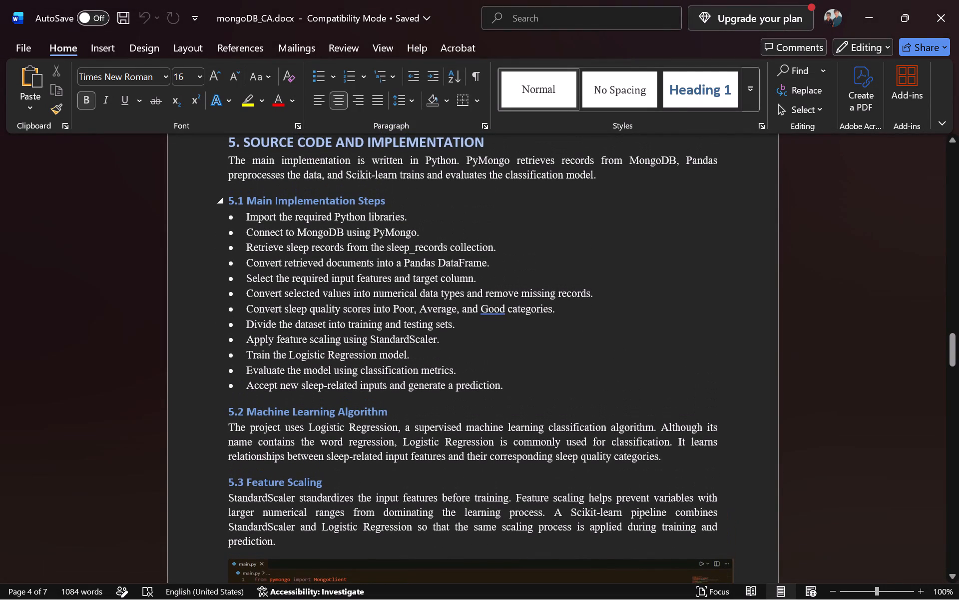
drag(234, 201, 292, 539)
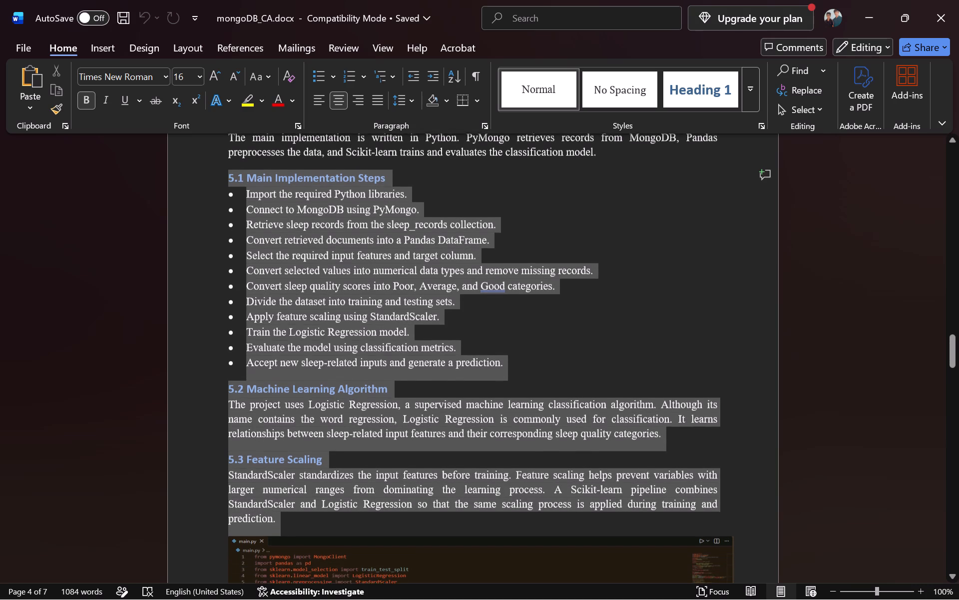
Delete subsections 5.1 Main Implementation Steps, 5.2 Machine Learning Algorithm and 5.3 Feature Scaling above the code screenshots in section 5.
drag(292, 539, 290, 516)
key(BackSpace)
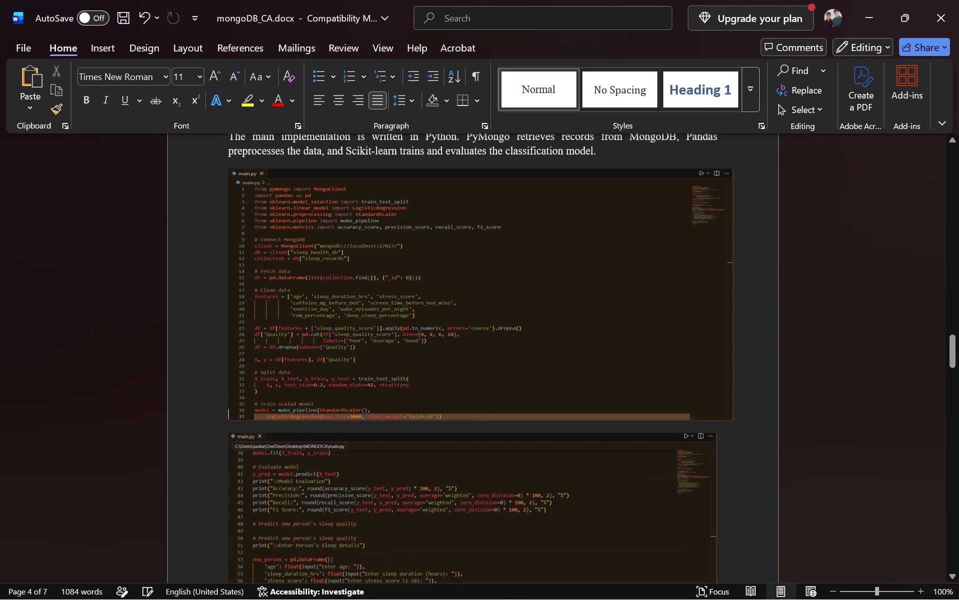
Look through the report's layout from the section 5 code screenshots to the conclusion and back up to section 3.
scroll(328, 453, down, 4)
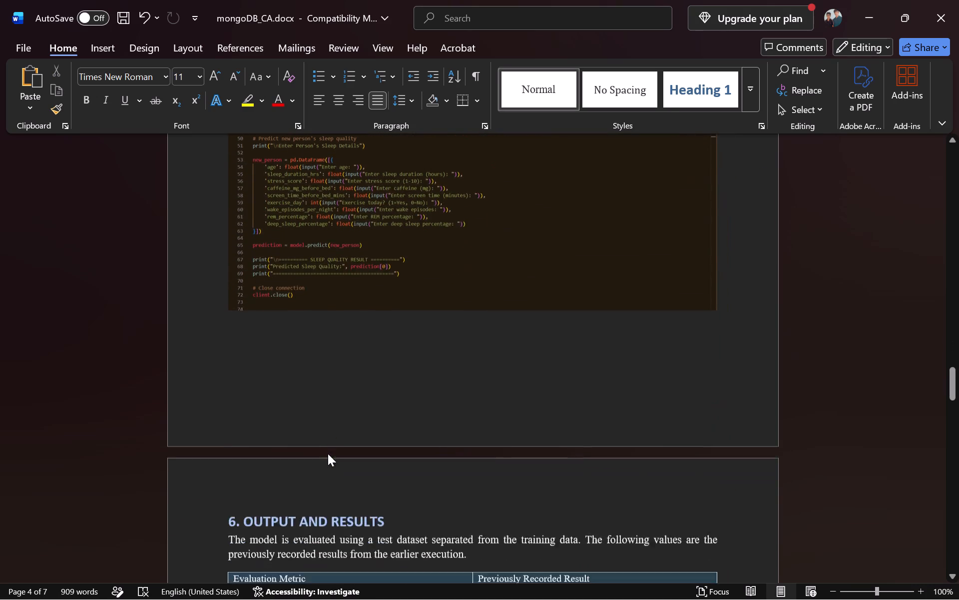
scroll(328, 453, down, 5)
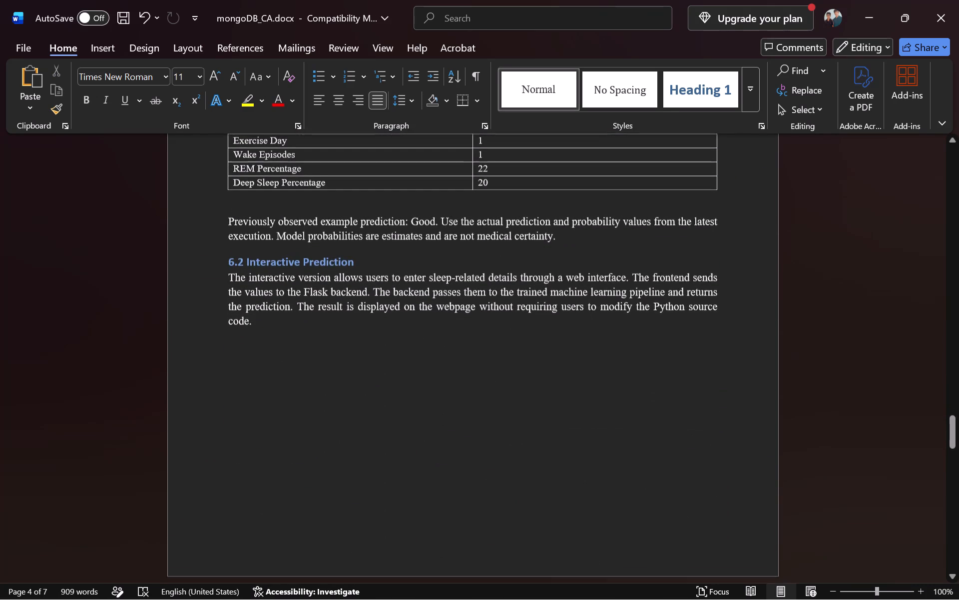
scroll(328, 453, down, 4)
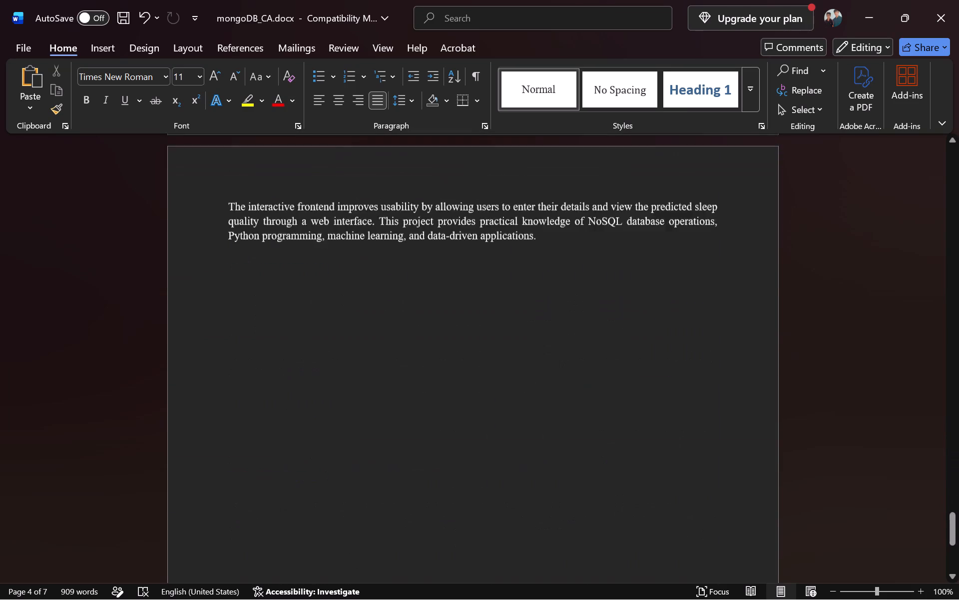
scroll(328, 453, up, 5)
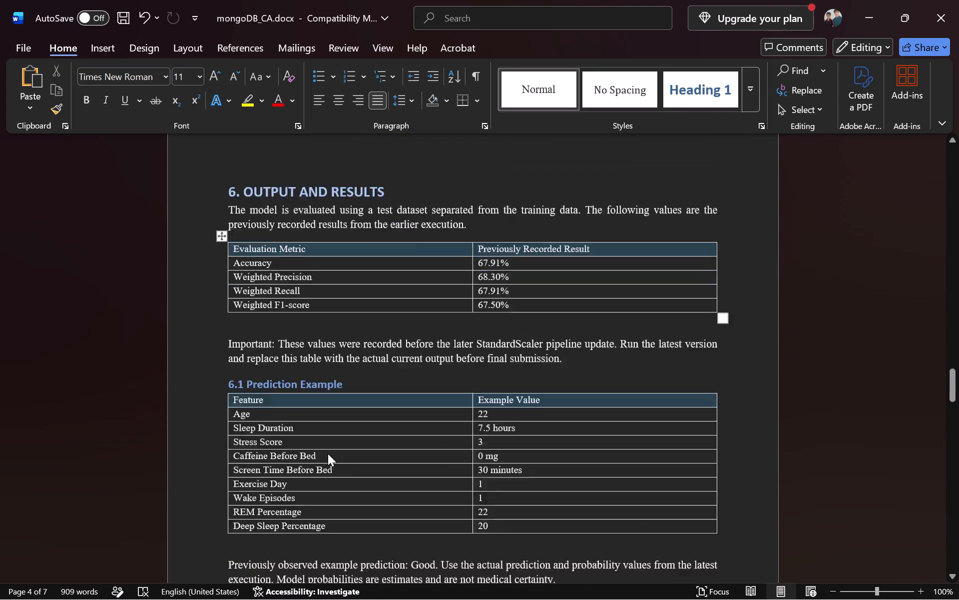
scroll(328, 453, up, 3)
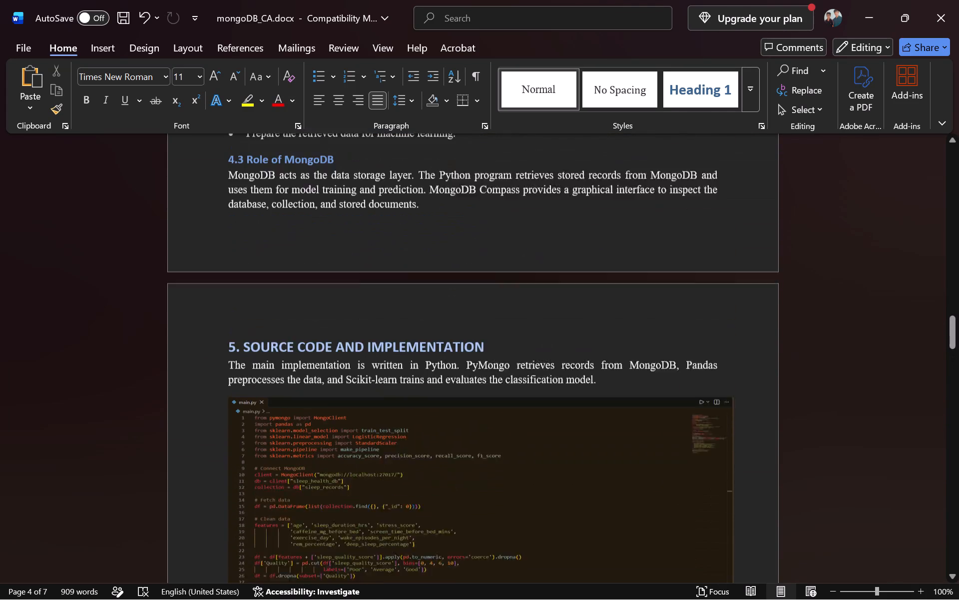
scroll(328, 453, up, 3)
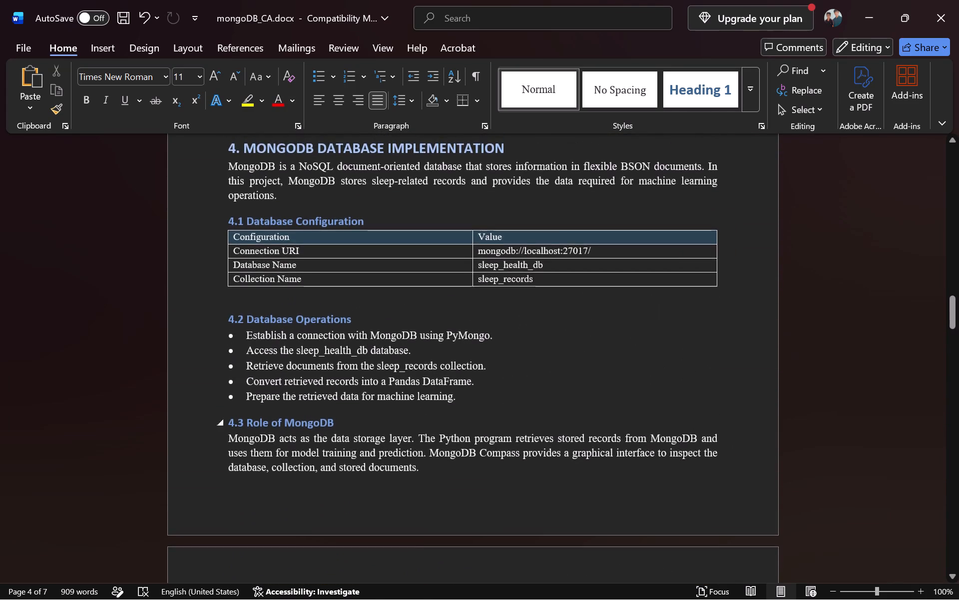
scroll(328, 453, up, 1)
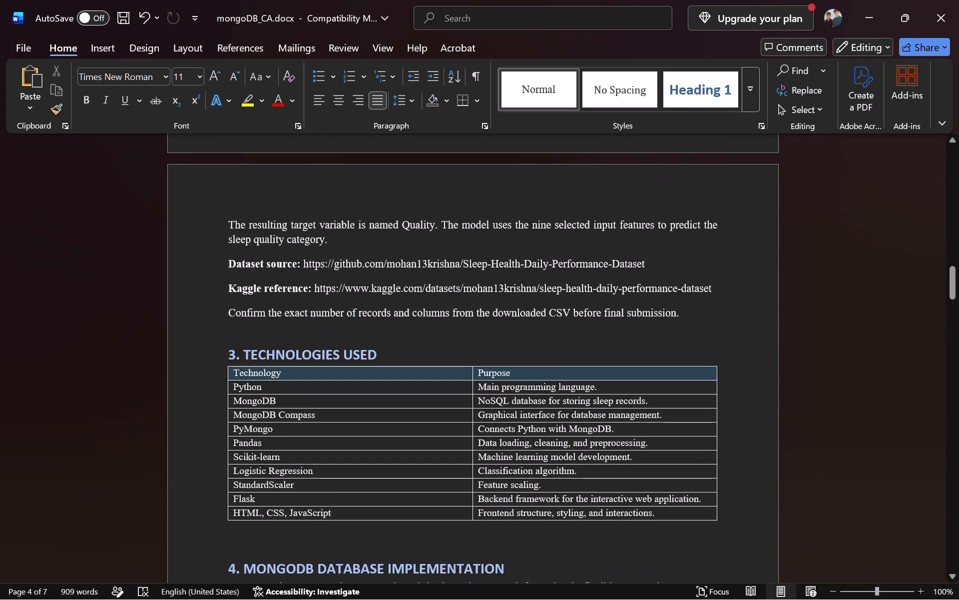
Save mongoDB_CA.docx.
key(ctrl+s)
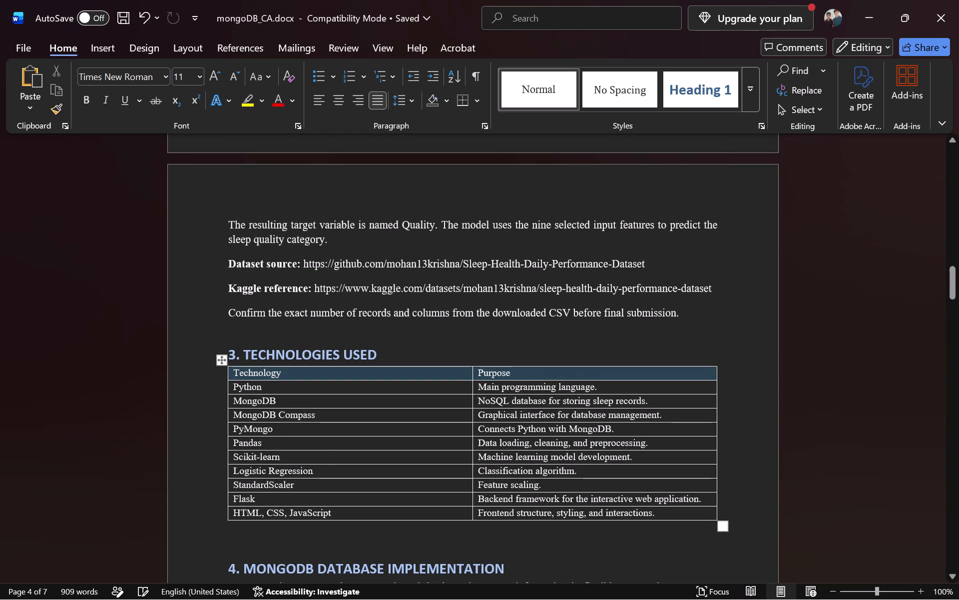
Review the report from section 3 Technologies Used to the conclusion, including the source code pages and results tables.
scroll(406, 443, down, 5)
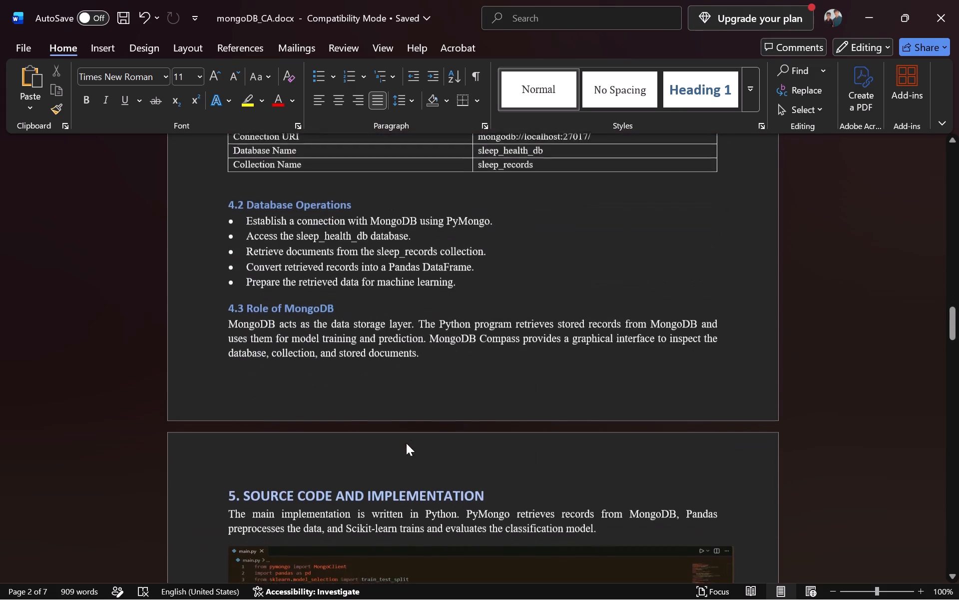
scroll(406, 443, down, 4)
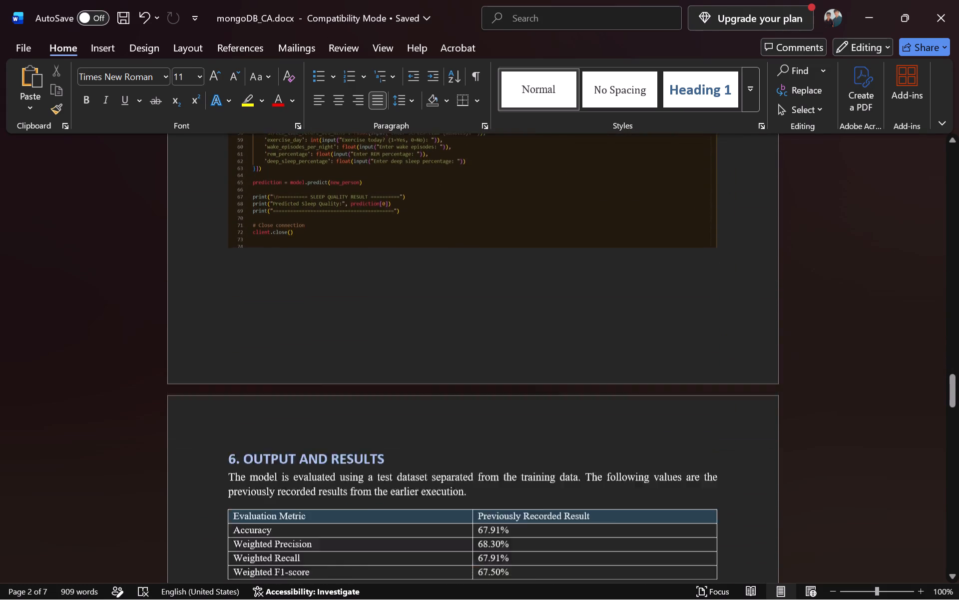
scroll(406, 443, down, 3)
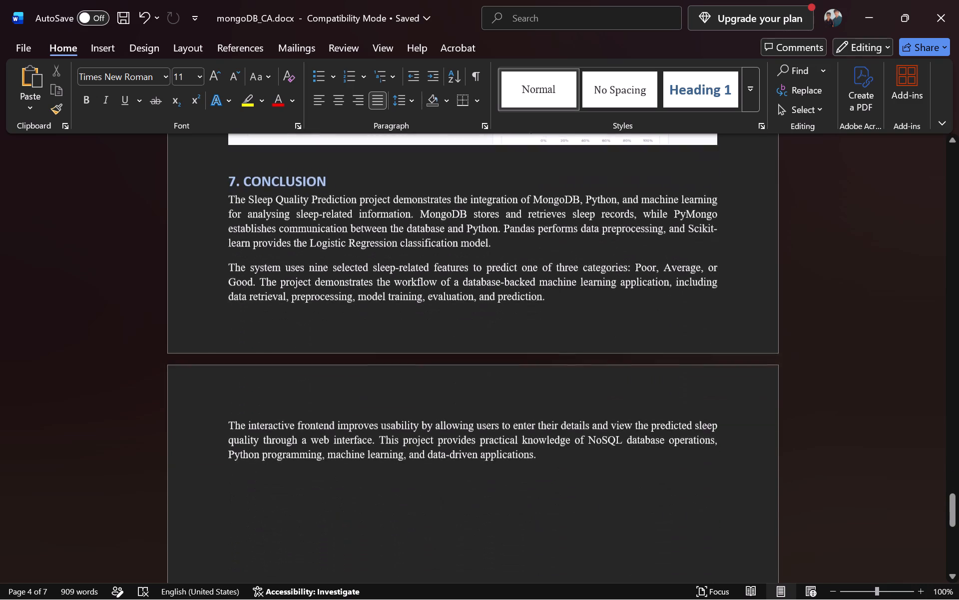
scroll(406, 443, up, 6)
scroll(406, 443, down, 4)
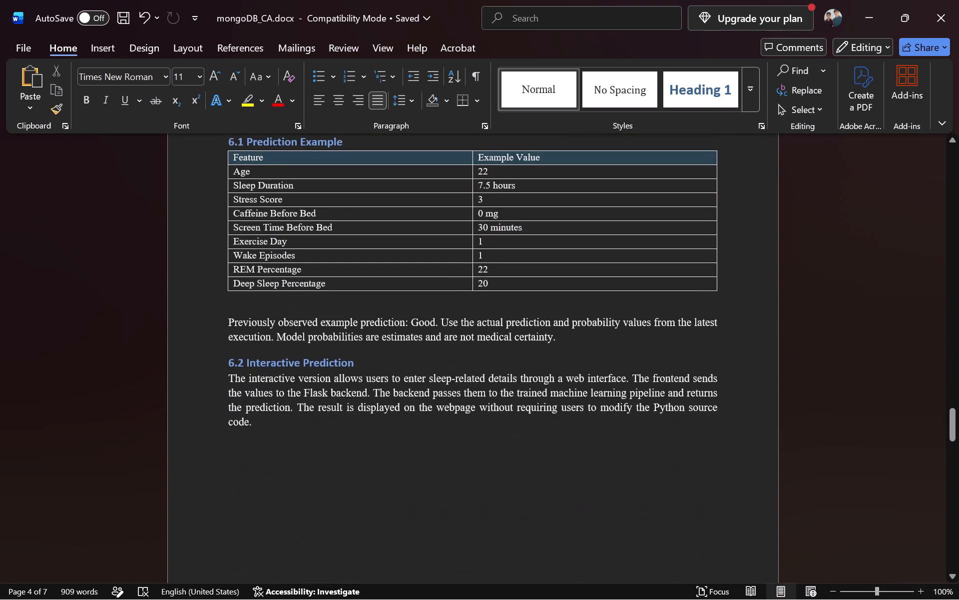
Review the report's earlier sections, from the Introduction and Dataset Description to the MongoDB Database Implementation.
scroll(406, 443, up, 7)
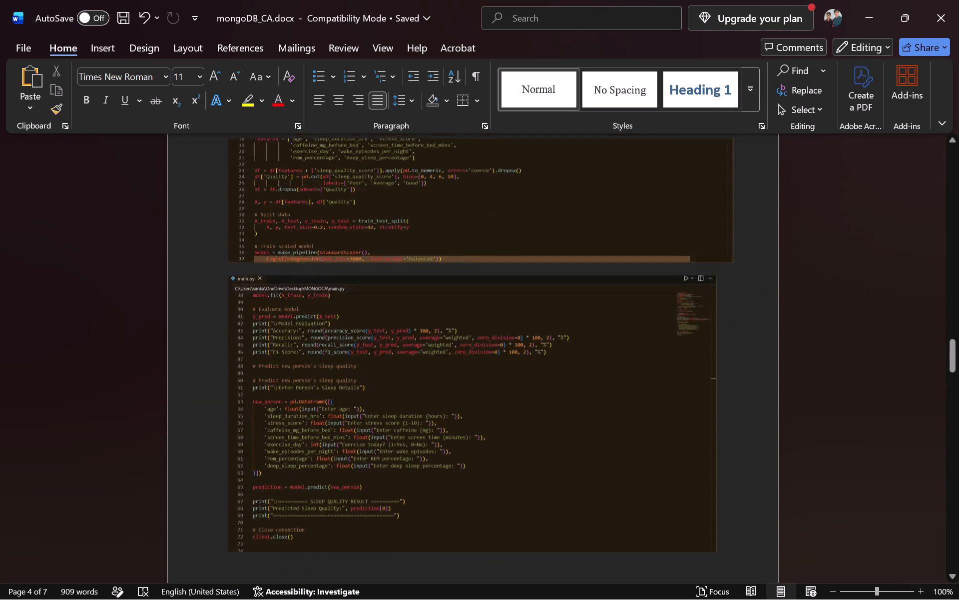
scroll(406, 443, up, 4)
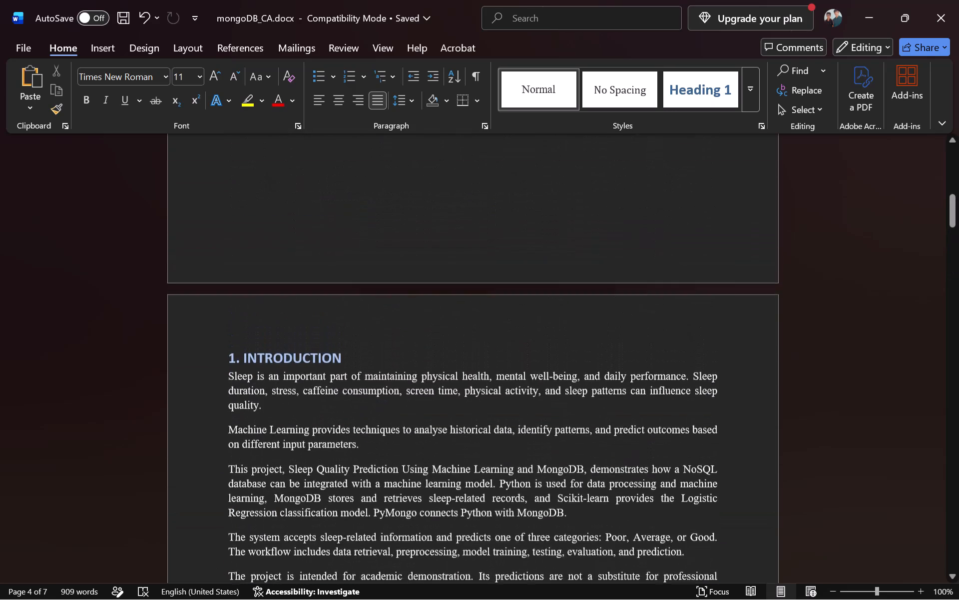
scroll(406, 443, up, 1)
scroll(406, 443, down, 1)
scroll(406, 443, up, 1)
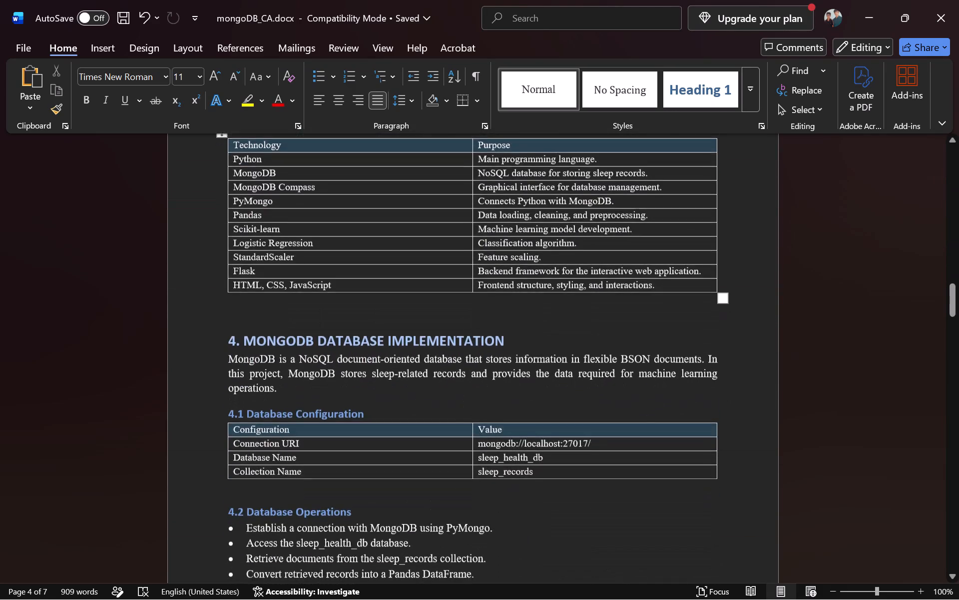
scroll(406, 443, up, 3)
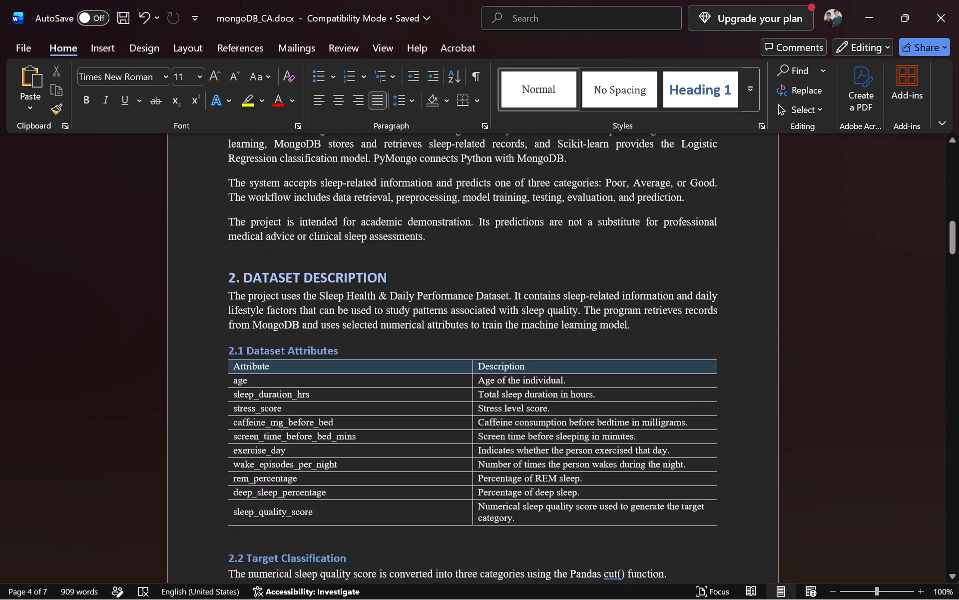
scroll(406, 443, up, 3)
scroll(406, 443, down, 2)
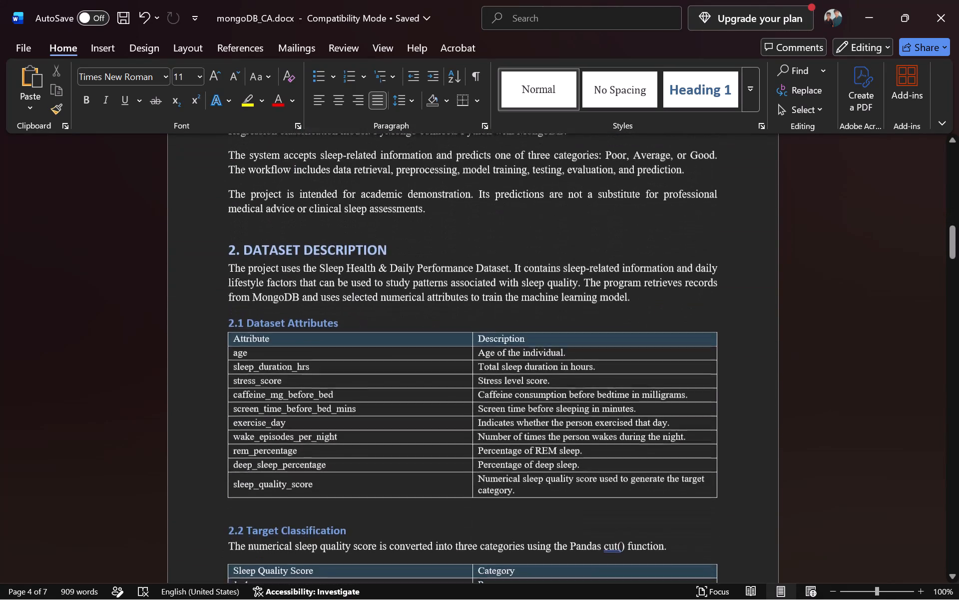
scroll(406, 443, down, 4)
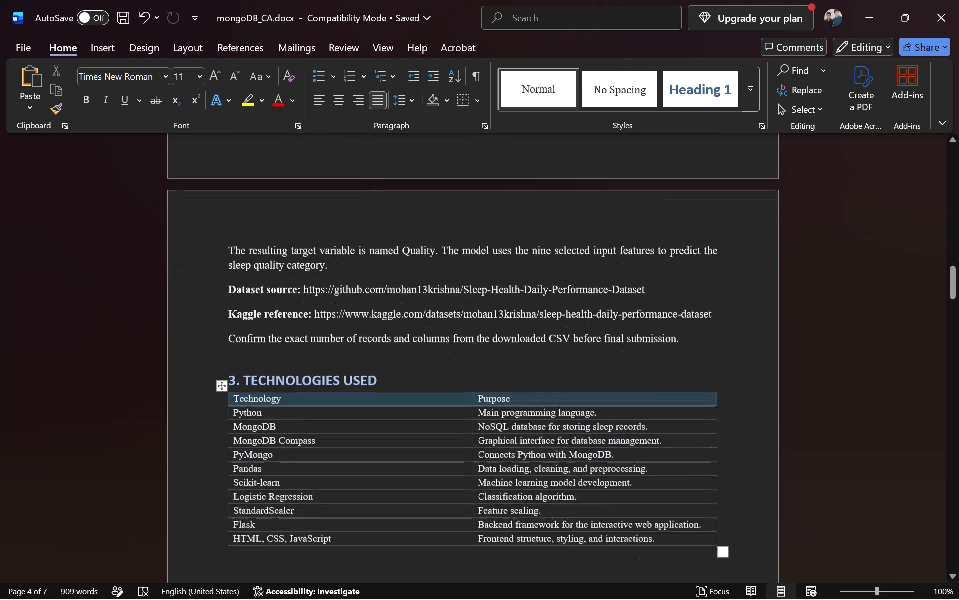
scroll(406, 443, down, 3)
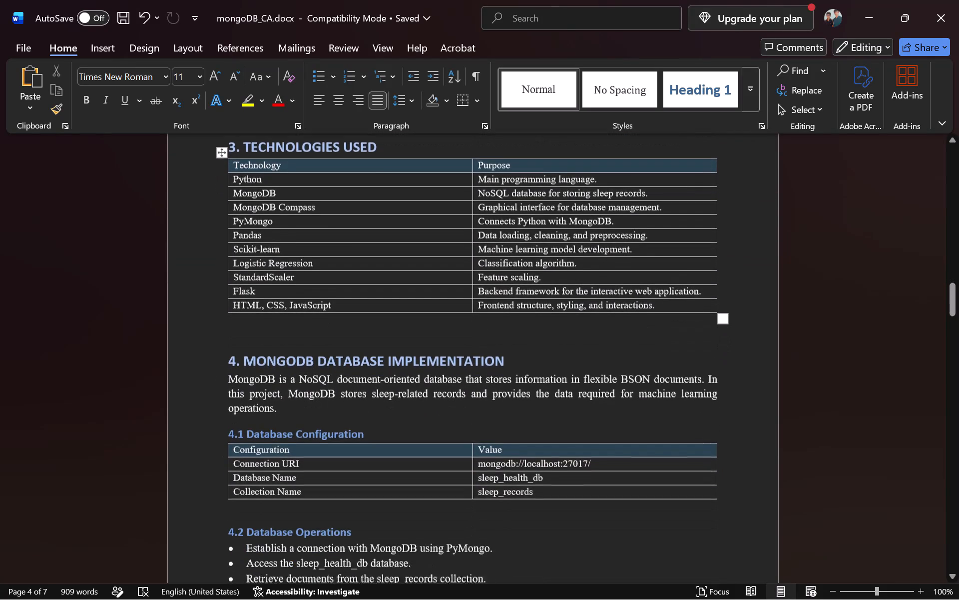
scroll(406, 443, up, 2)
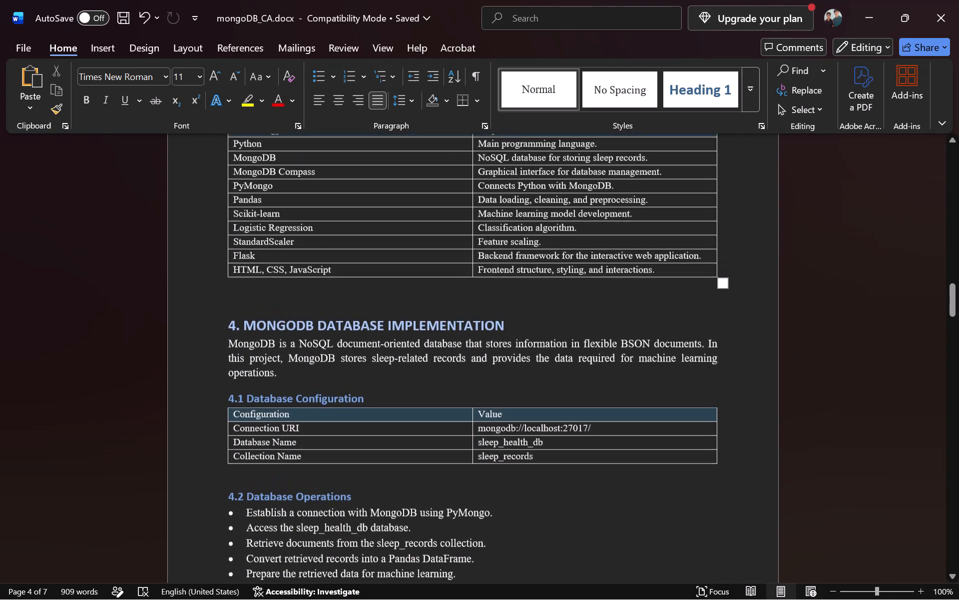
scroll(406, 443, up, 2)
scroll(406, 443, down, 2)
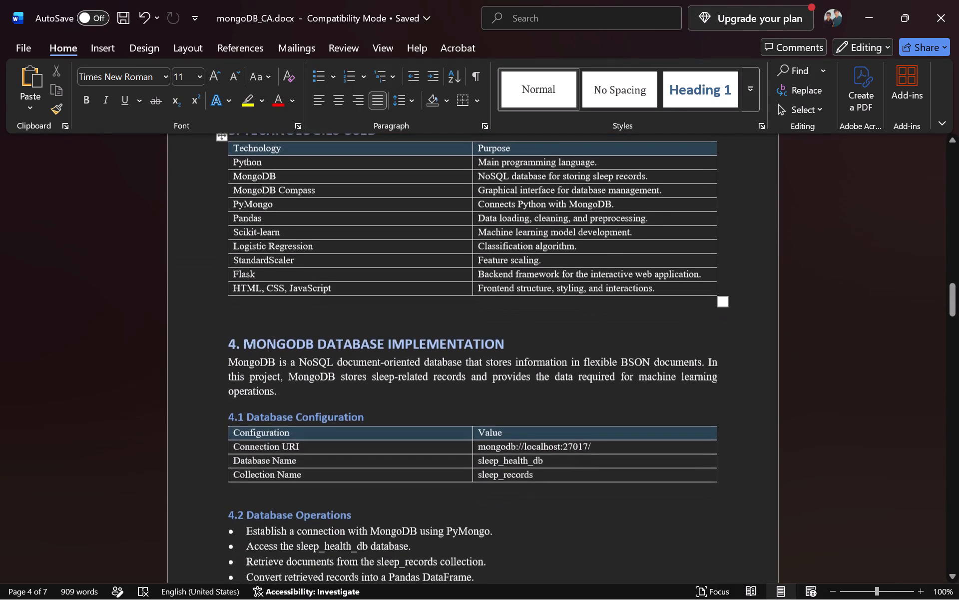
scroll(406, 443, down, 3)
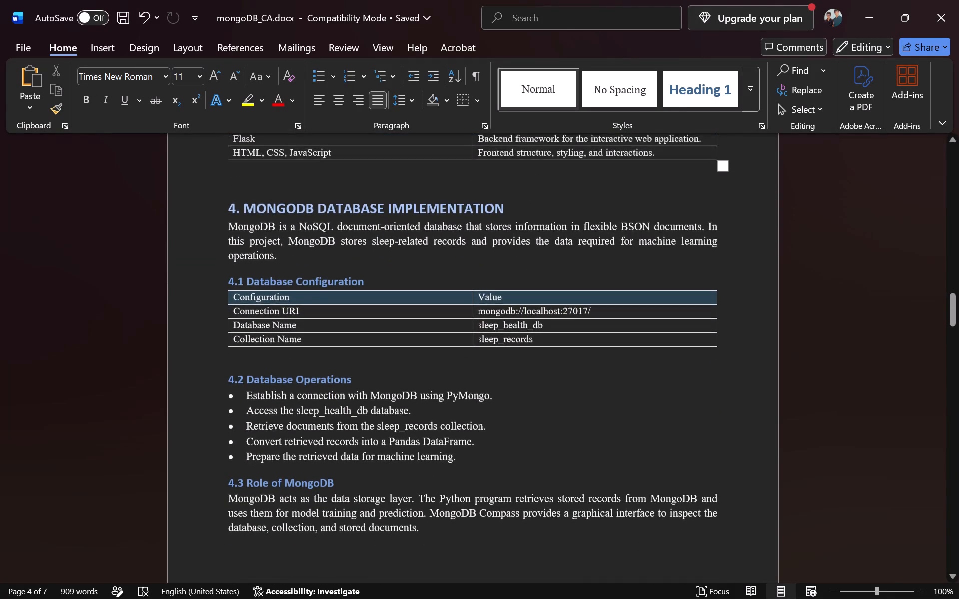
scroll(406, 443, down, 1)
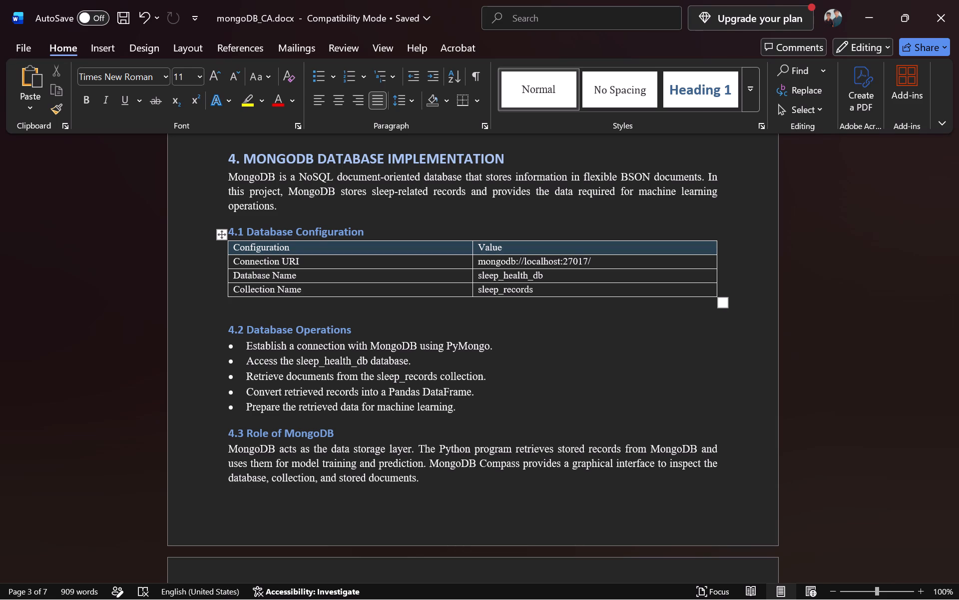
Review the report from section 4 through the source code and results to the conclusion, returning to the end of section 5.
scroll(355, 272, down, 4)
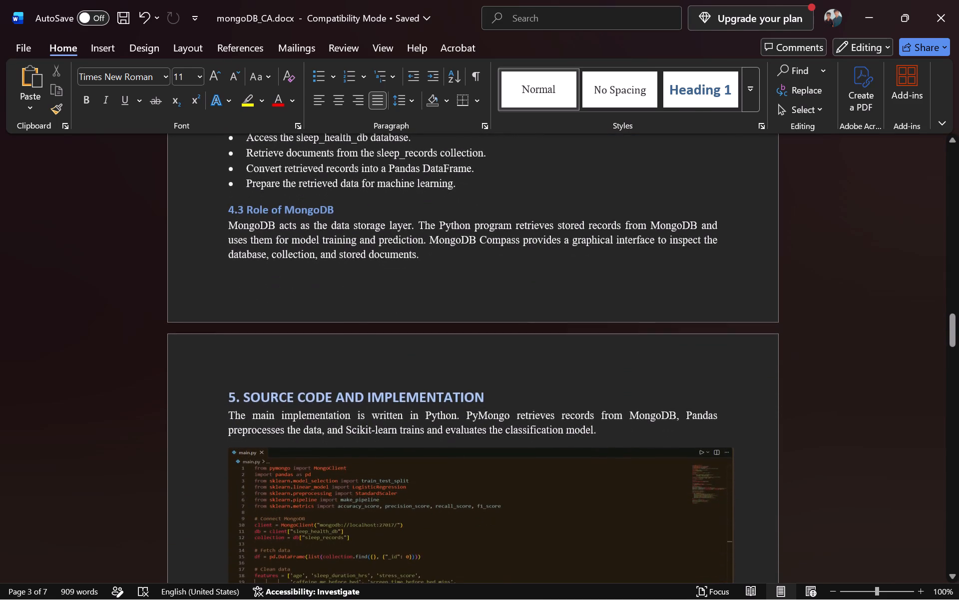
scroll(355, 272, down, 4)
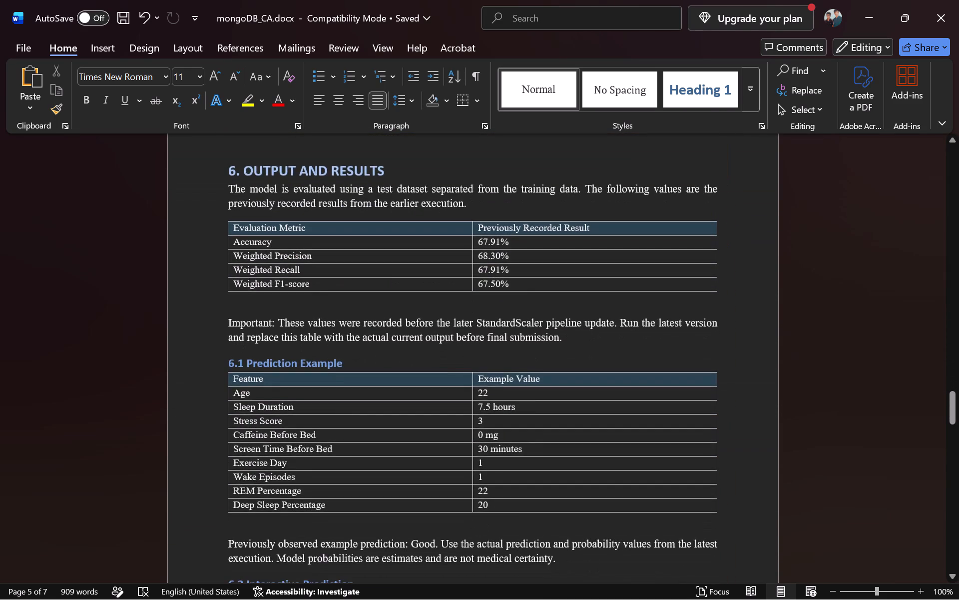
scroll(355, 272, down, 4)
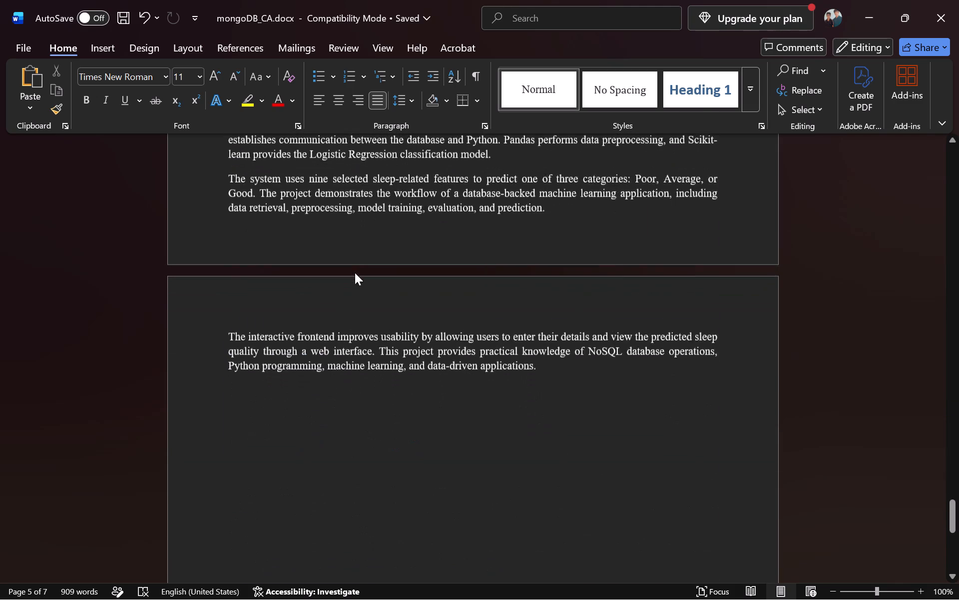
scroll(355, 272, up, 8)
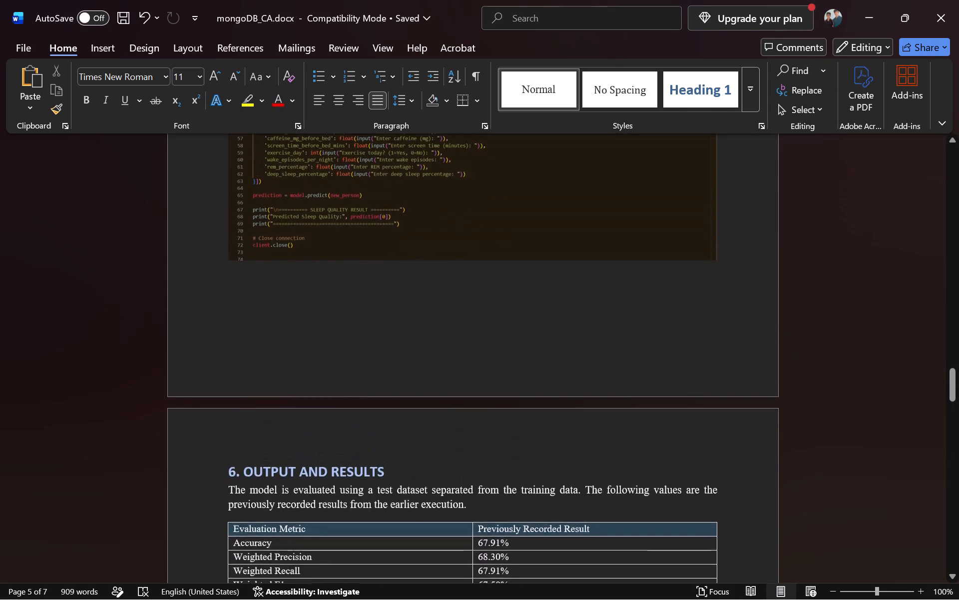
scroll(355, 272, up, 1)
Switch to Visual Studio Code by searching for "vs" and opening the recent folder MONGOCA.
click(308, 347)
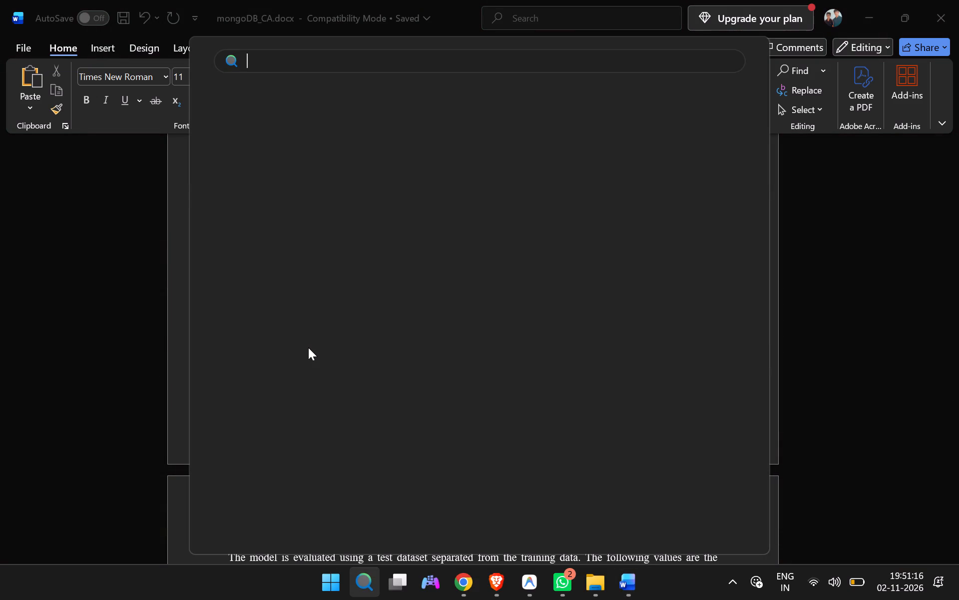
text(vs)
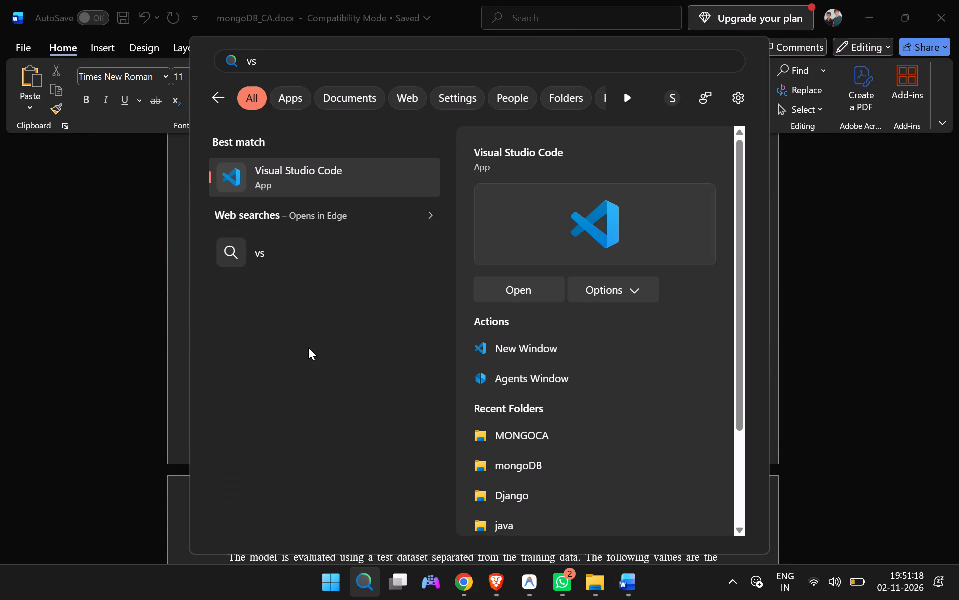
click(497, 435)
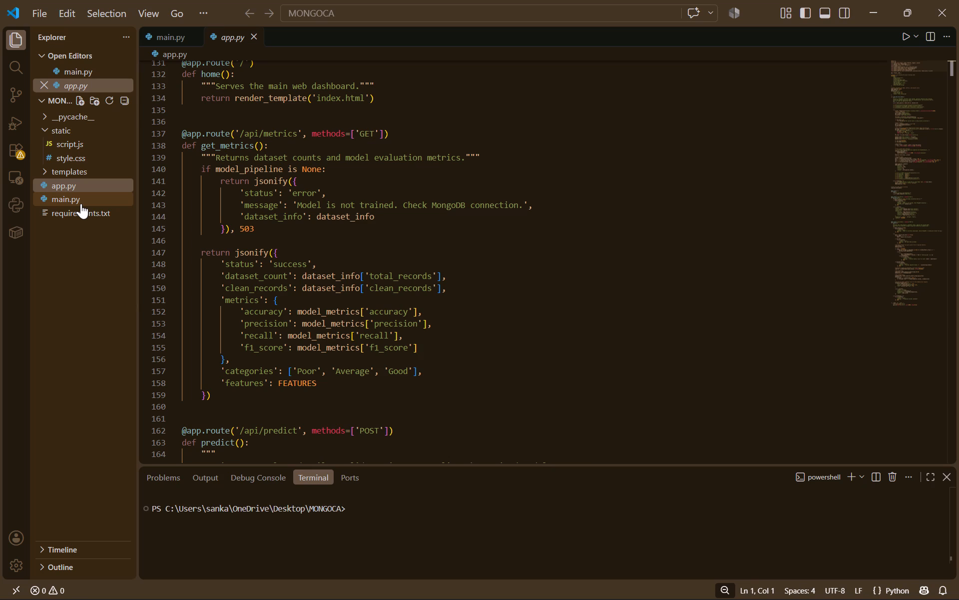
Switch to Visual Studio Code and copy the entire code of main.py in the MONGOCA project.
click(81, 203)
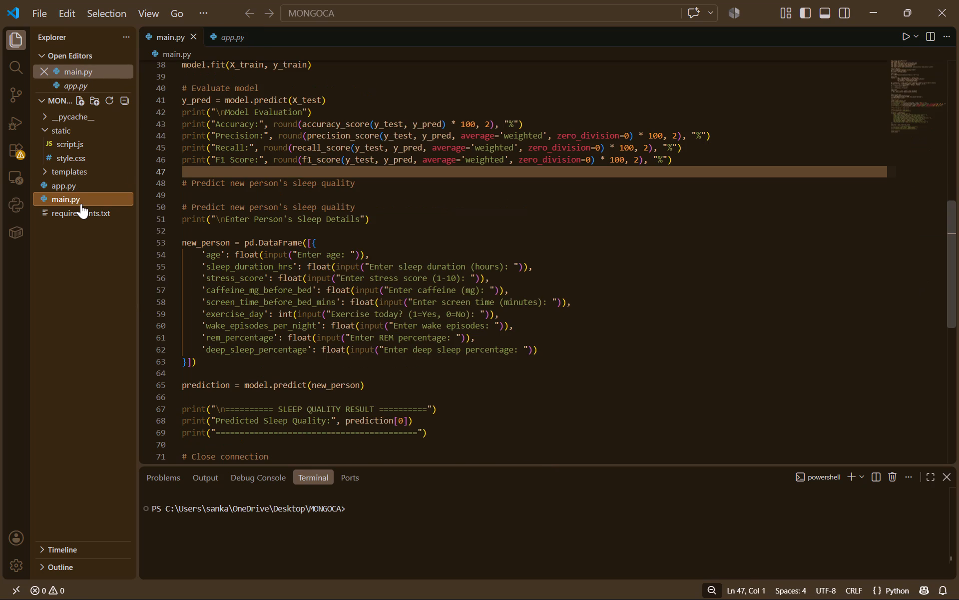
click(357, 302)
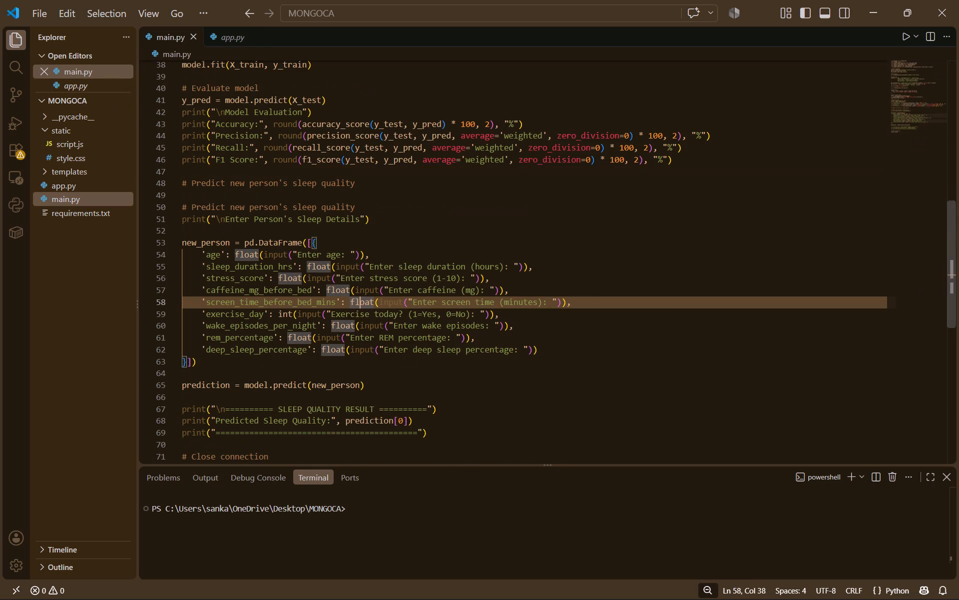
key(ctrl+a)
key(ctrl+c)
click(357, 302)
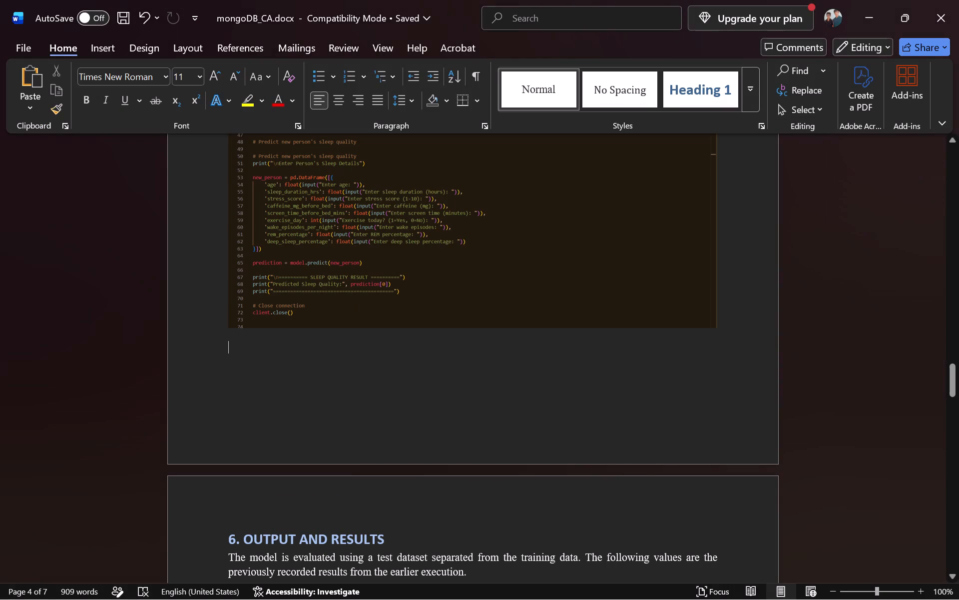
Paste the copied main.py code into mongoDB_CA.docx below the last code screenshot in section 5 and look over the pasted text.
key(ctrl+v)
scroll(404, 347, down, 1)
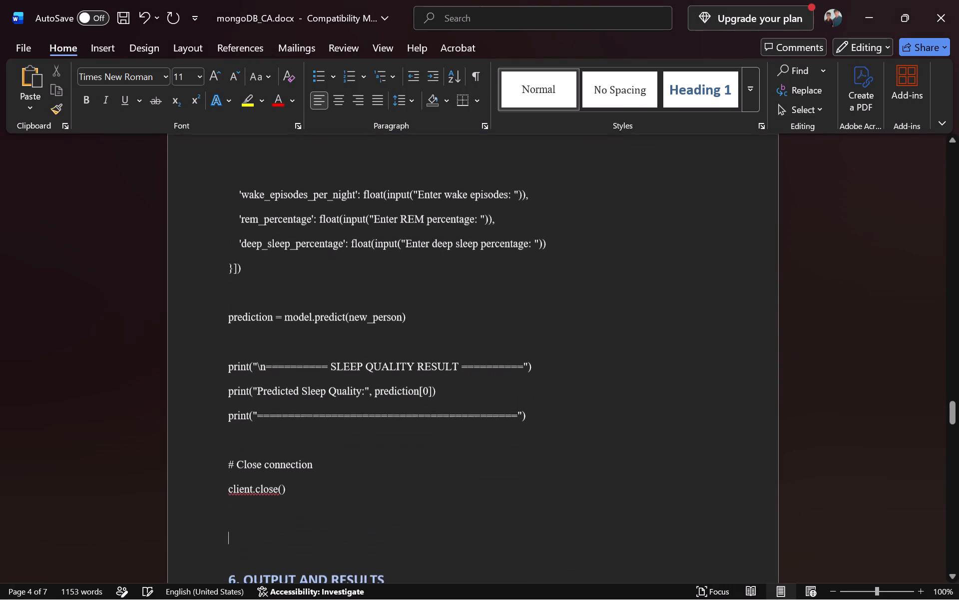
scroll(404, 347, down, 1)
scroll(404, 347, up, 2)
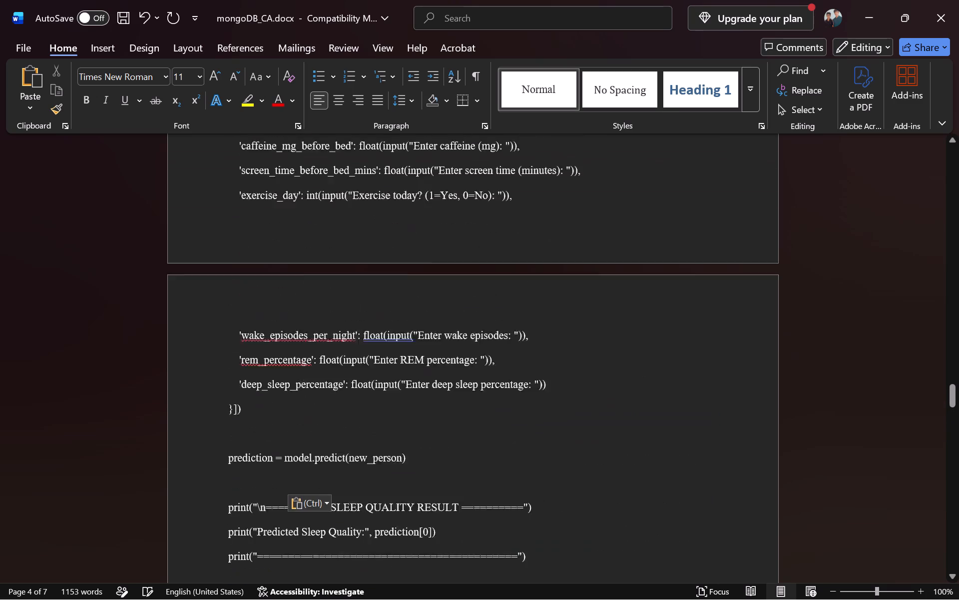
scroll(404, 347, up, 3)
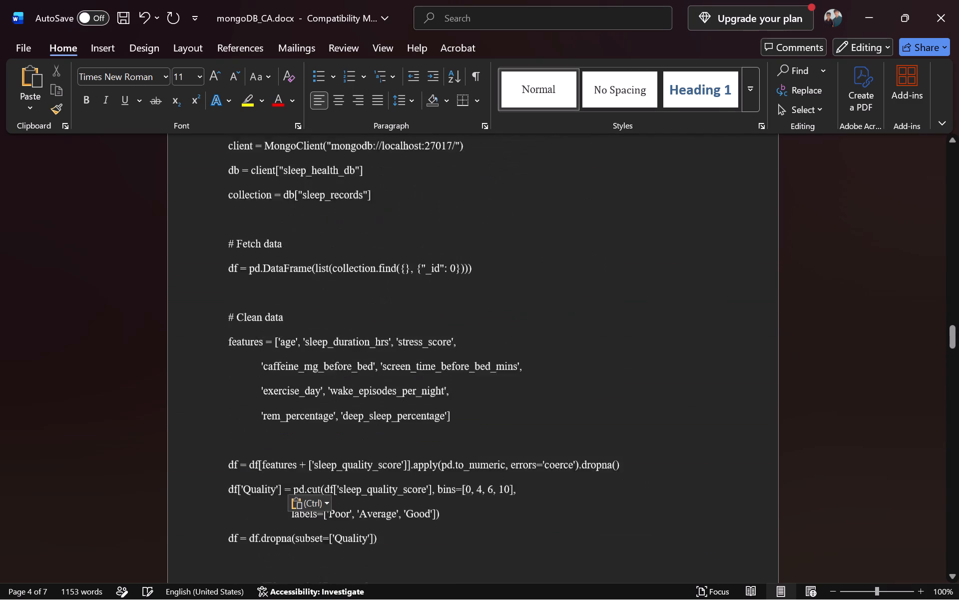
scroll(404, 347, up, 3)
click(336, 359)
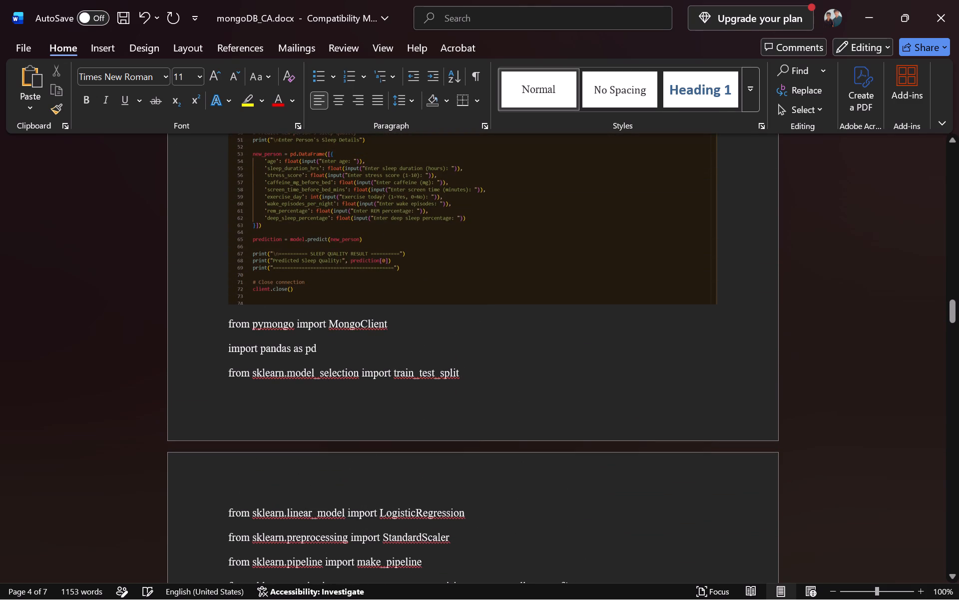
Save mongoDB_CA.docx and close the document.
key(ctrl+s)
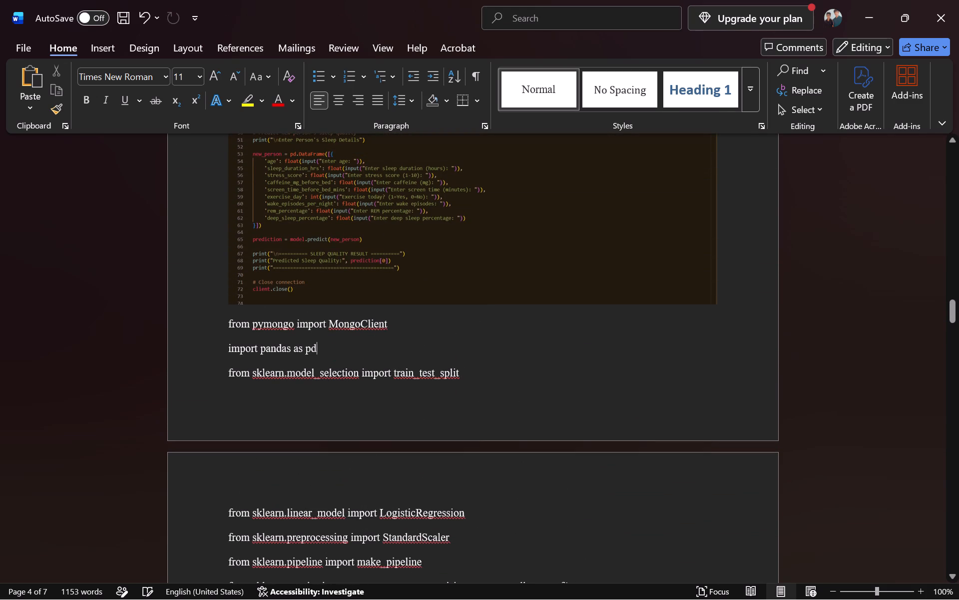
click(934, 10)
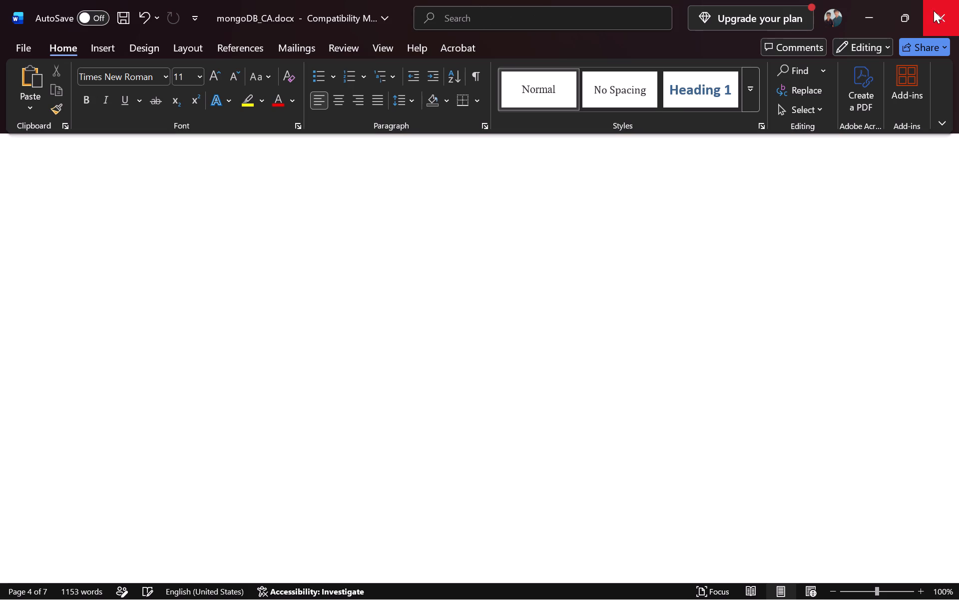
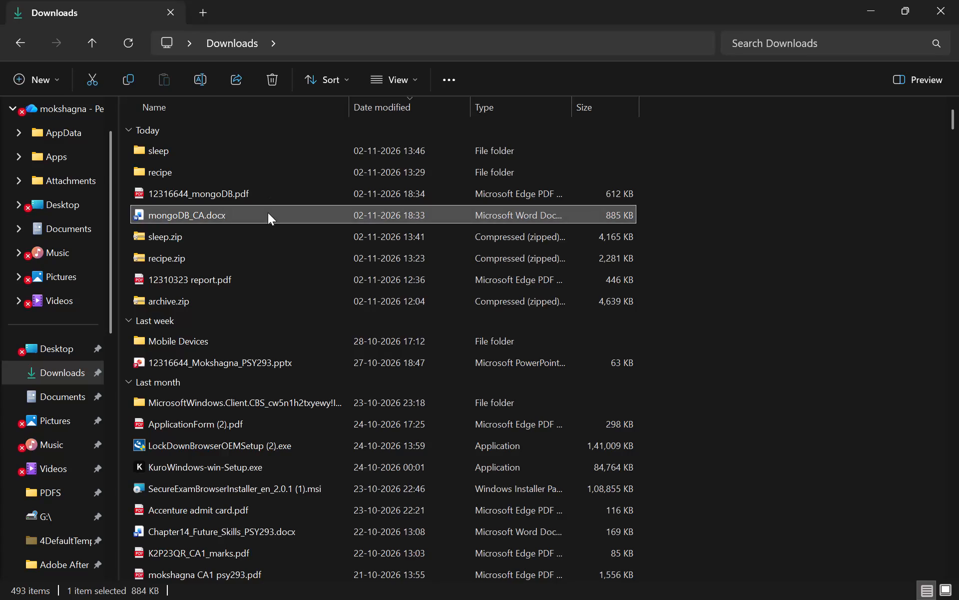
Convert mongoDB_CA.docx in the Downloads folder to PDF with the file converter.
key(ctrl+alt+Left)
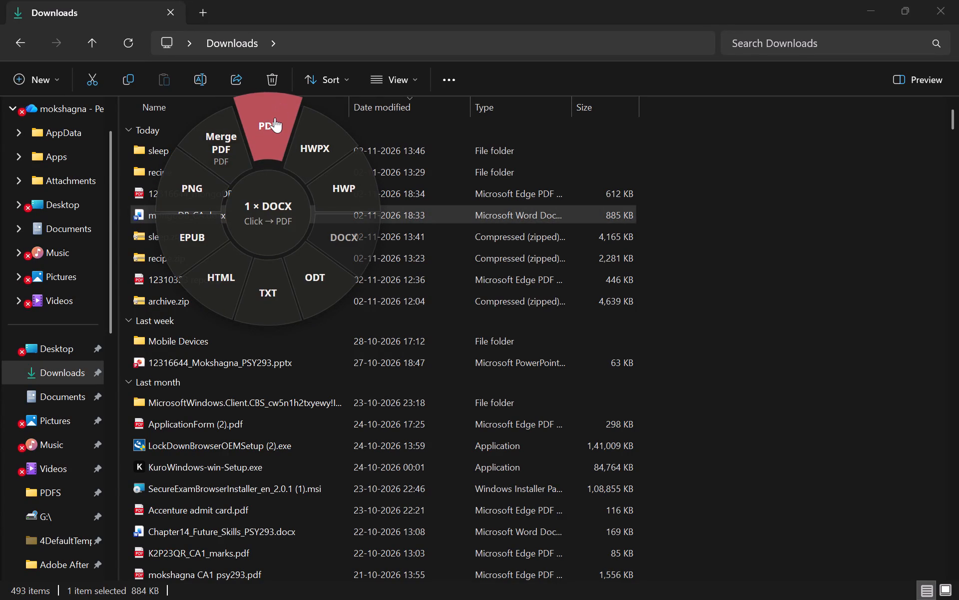
click(275, 118)
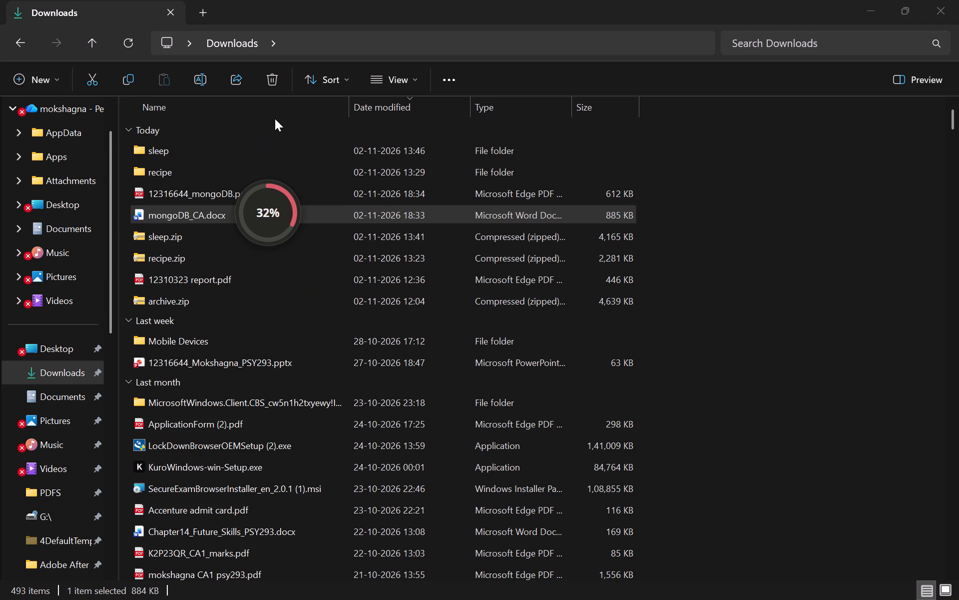
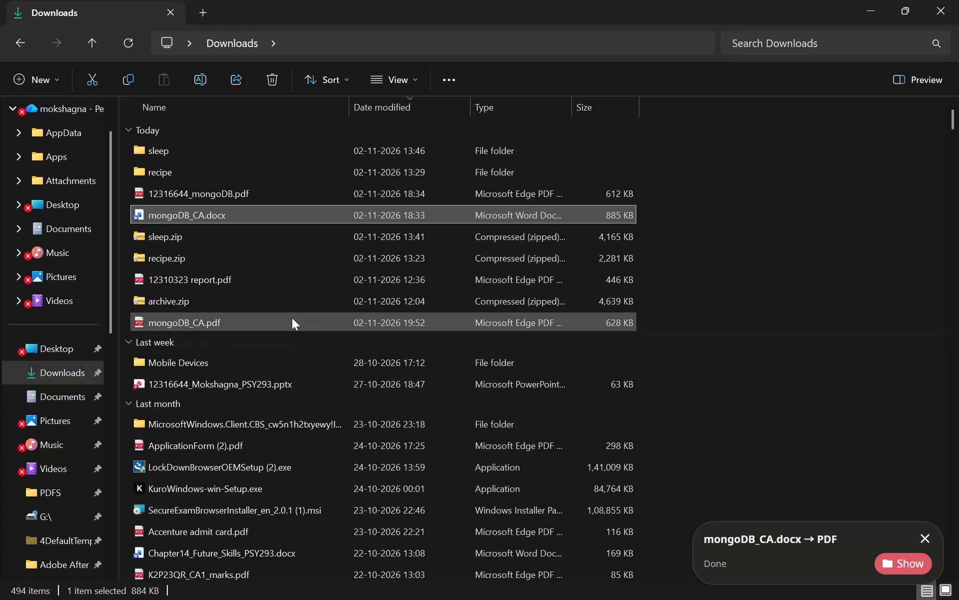
Open the converted mongoDB_CA.pdf from the Downloads folder and look through its pages to the end.
click(292, 317)
double_click(292, 317)
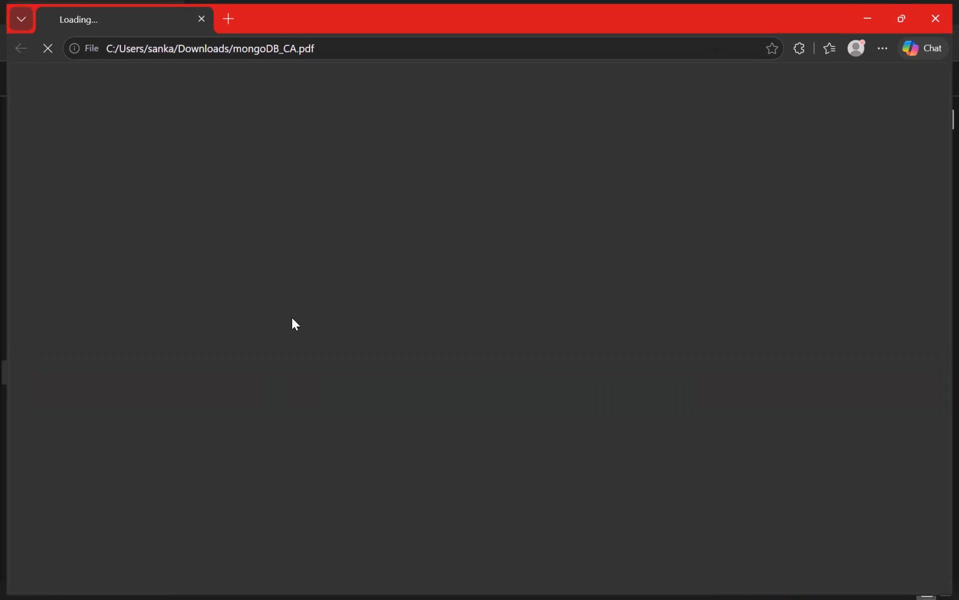
scroll(362, 380, down, 8)
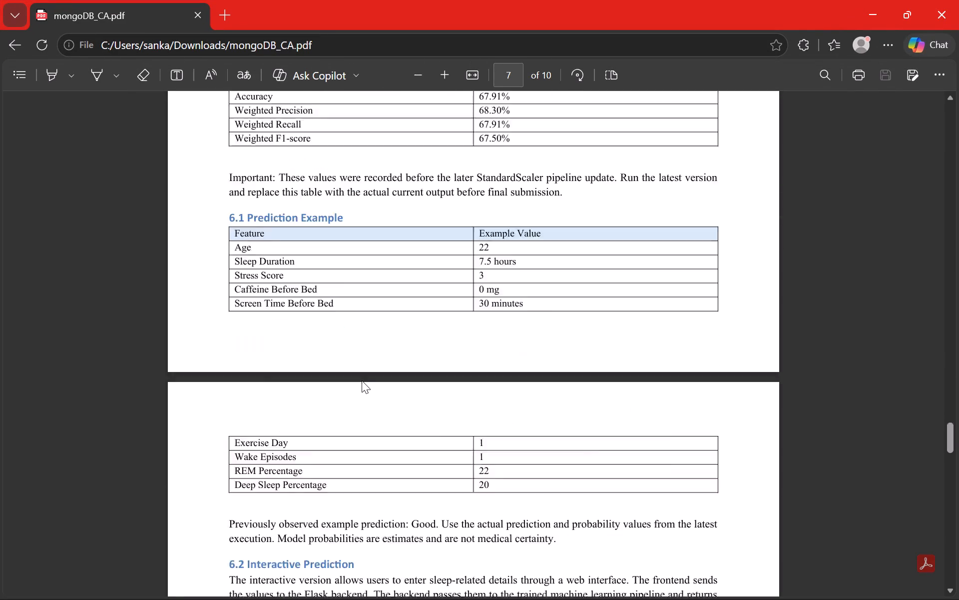
scroll(362, 380, down, 2)
scroll(362, 380, up, 5)
scroll(362, 380, down, 8)
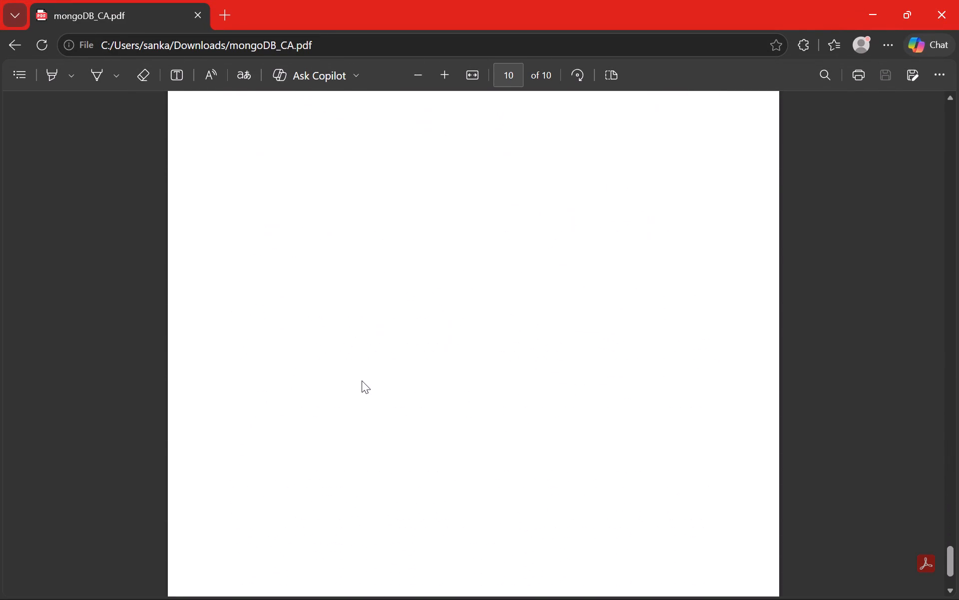
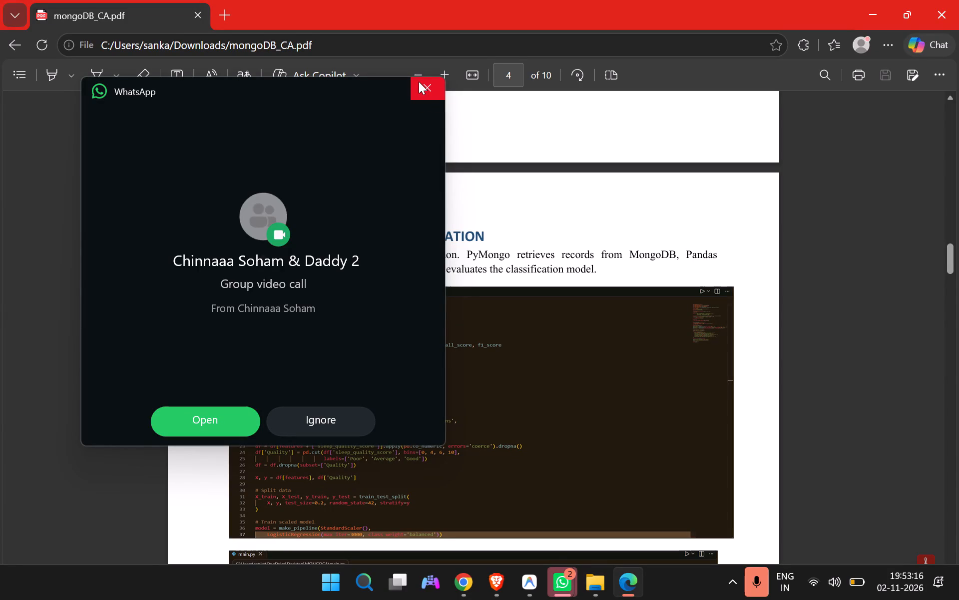
Dismiss the incoming WhatsApp call pop-up and check the code screenshots in section 5 of mongoDB_CA.pdf.
click(419, 81)
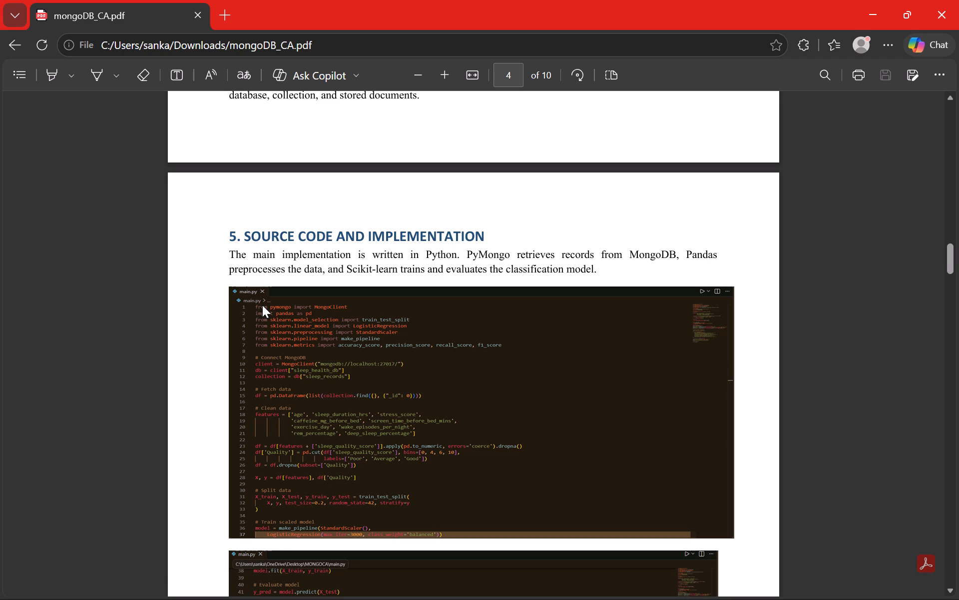
scroll(262, 305, down, 1)
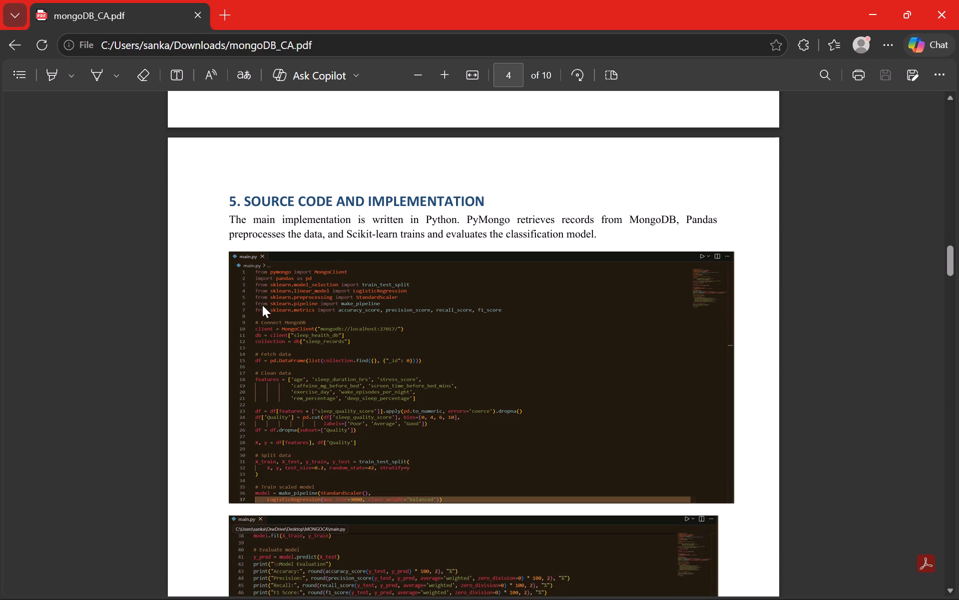
scroll(262, 305, down, 1)
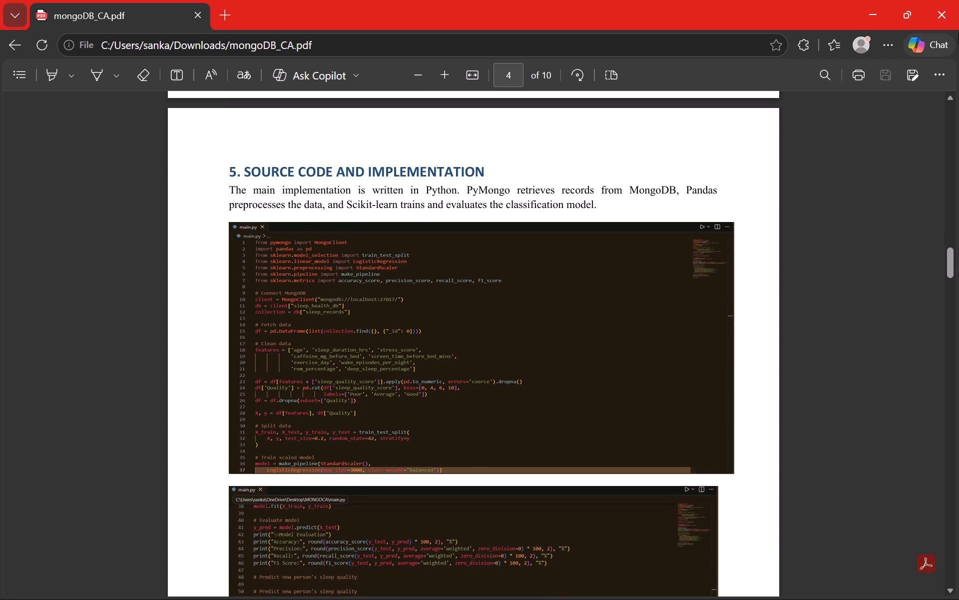
Close the PDF preview and rename mongoDB_CA.pdf in Downloads by prefixing the student registration number and an underscore.
click(941, 0)
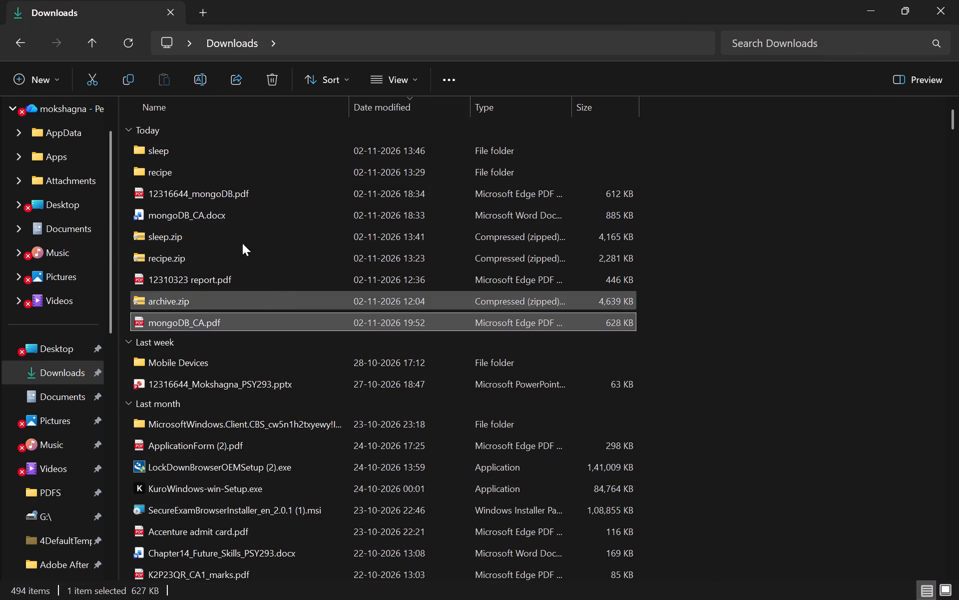
click(198, 80)
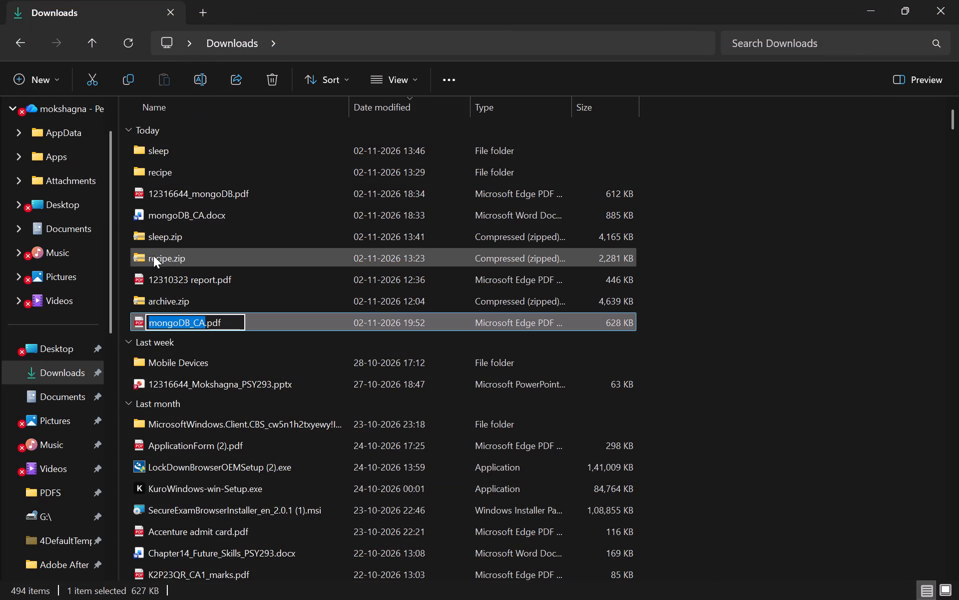
key(Left)
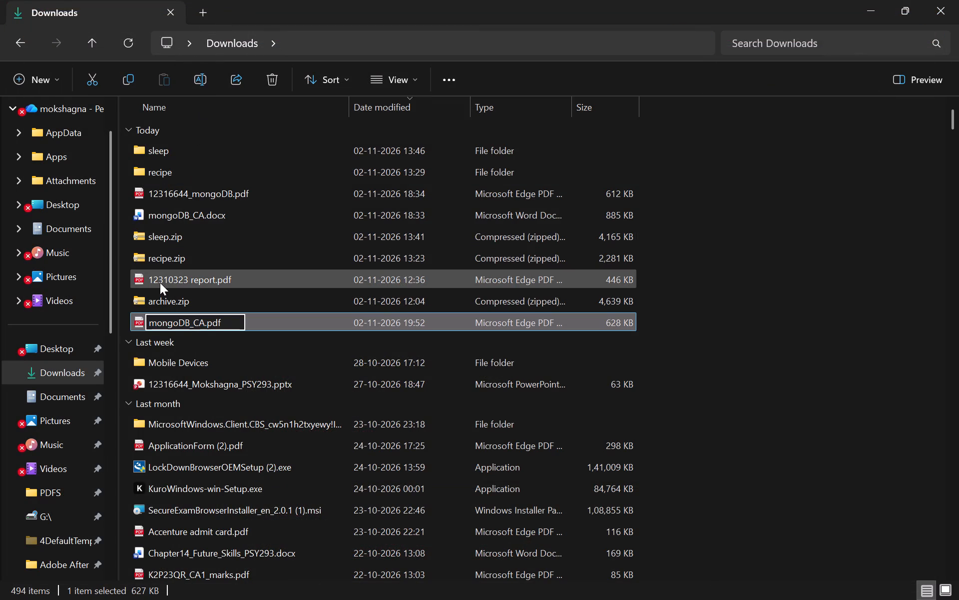
key(shift+underscore)
key(Left)
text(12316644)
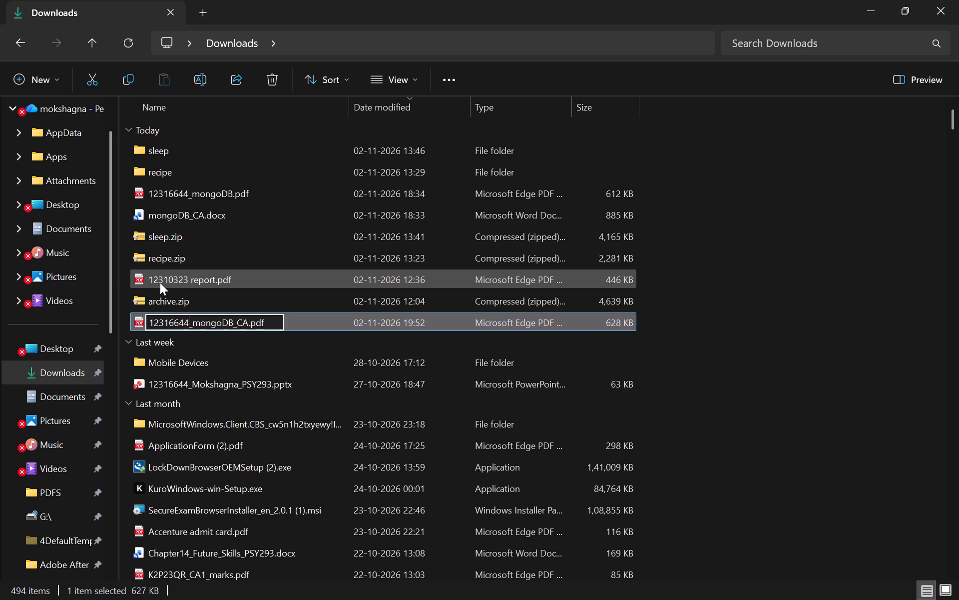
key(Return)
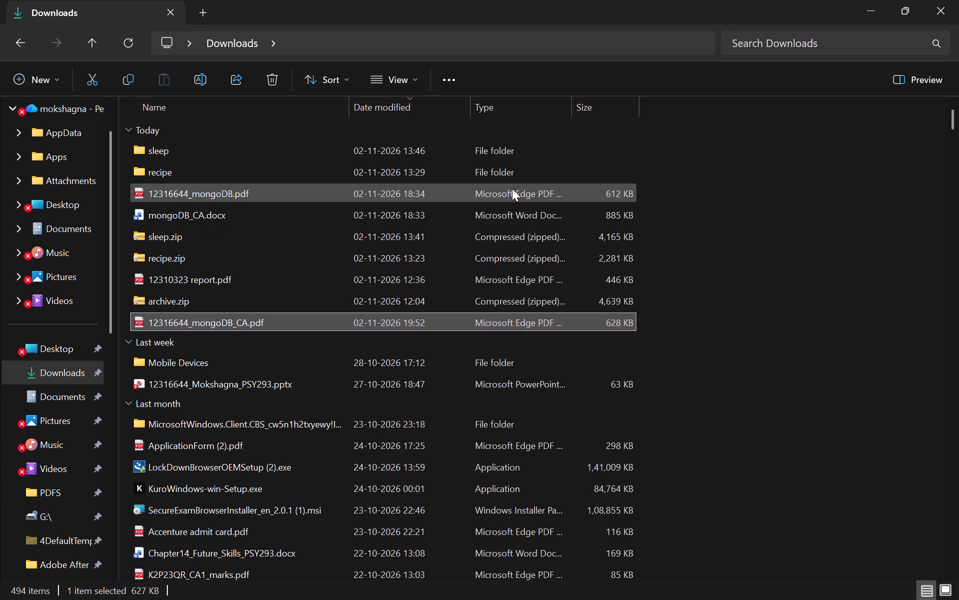
Open the renamed mongoDB_CA PDF, look through its pages from the cover to the last page, and close it.
double_click(425, 328)
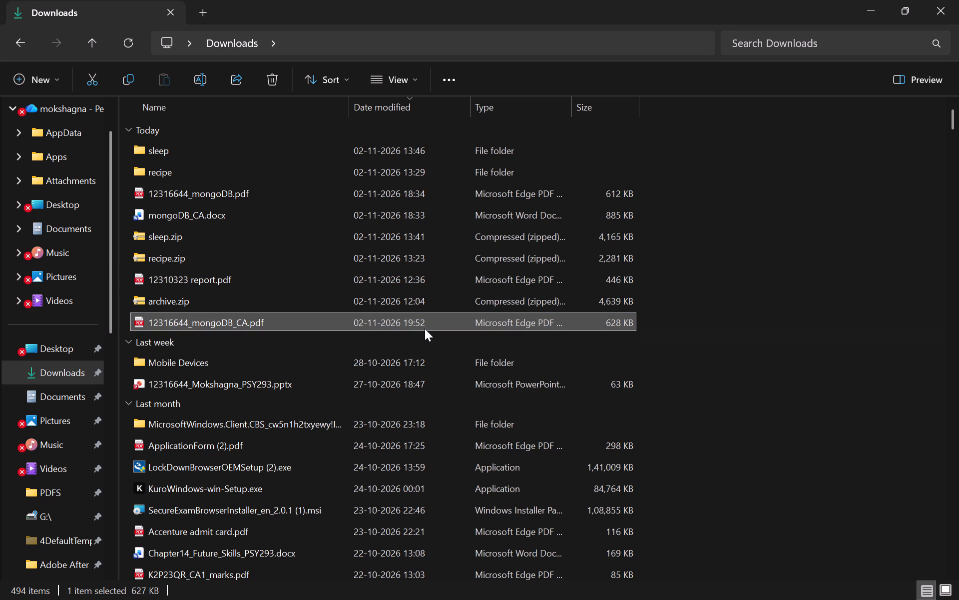
scroll(477, 433, down, 3)
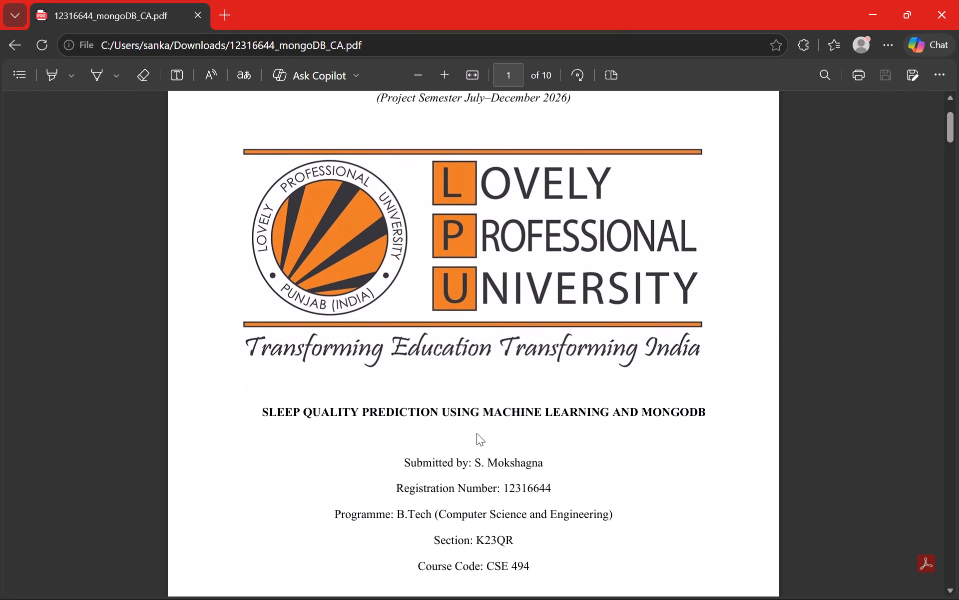
scroll(477, 433, down, 12)
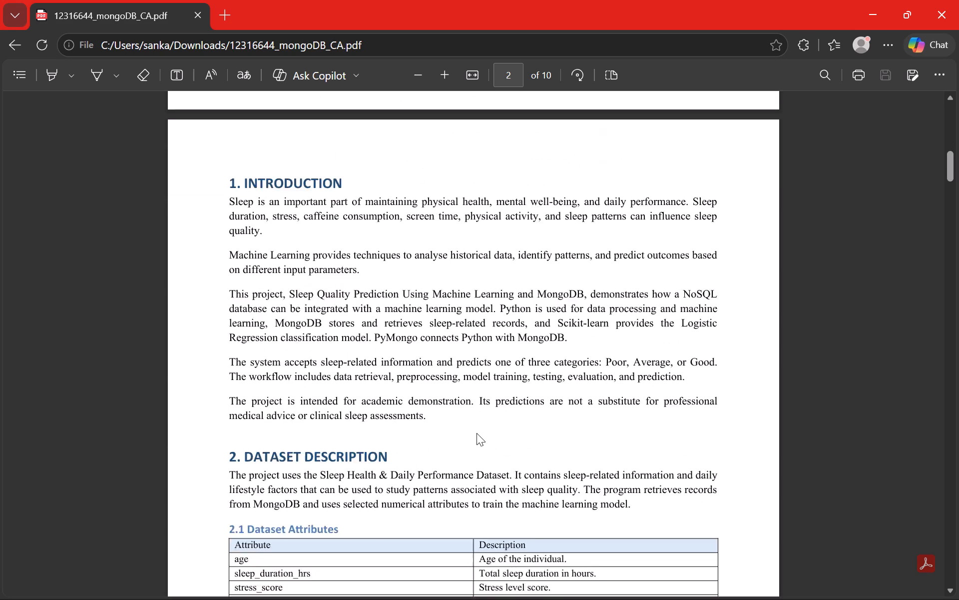
scroll(477, 433, down, 11)
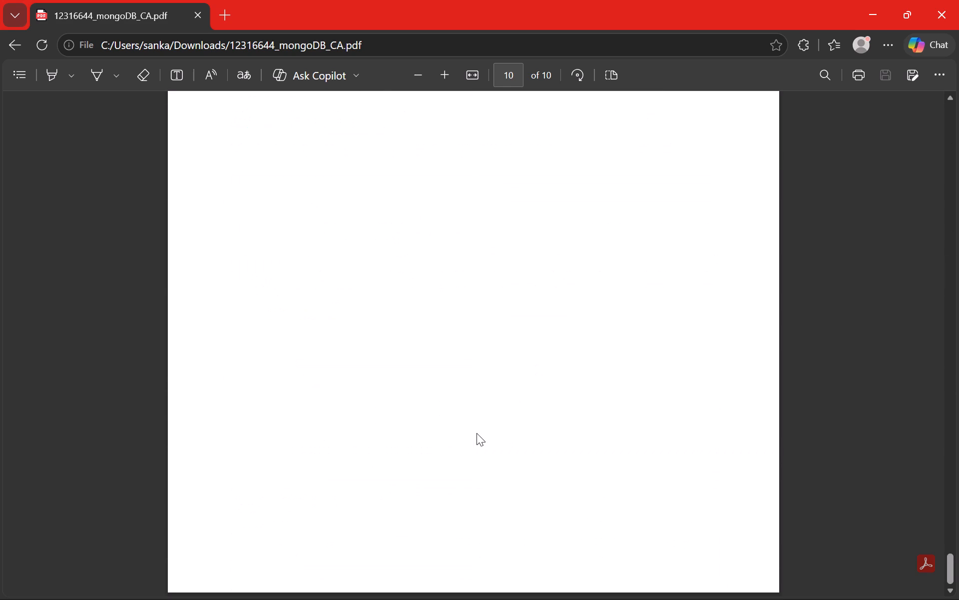
click(958, 0)
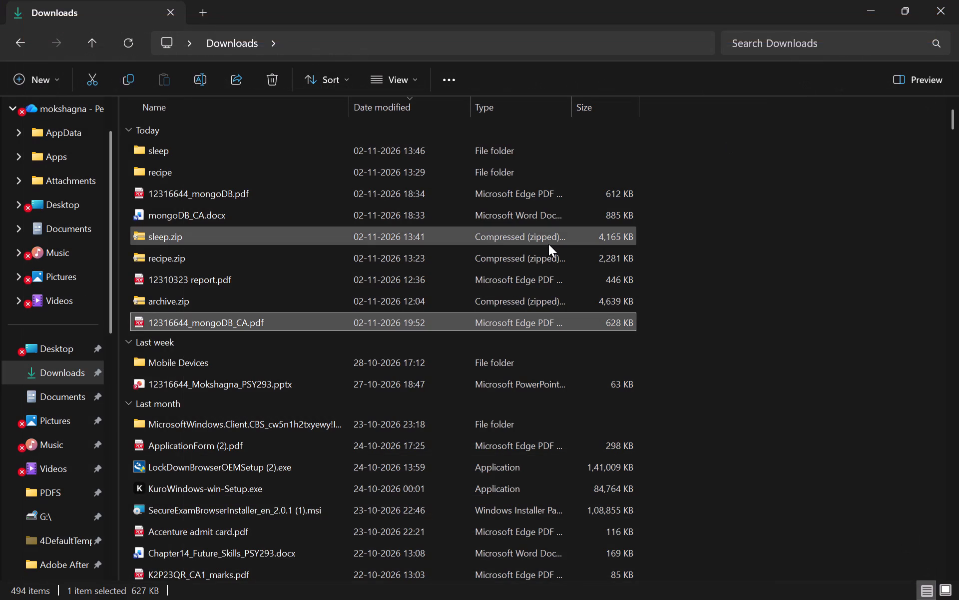
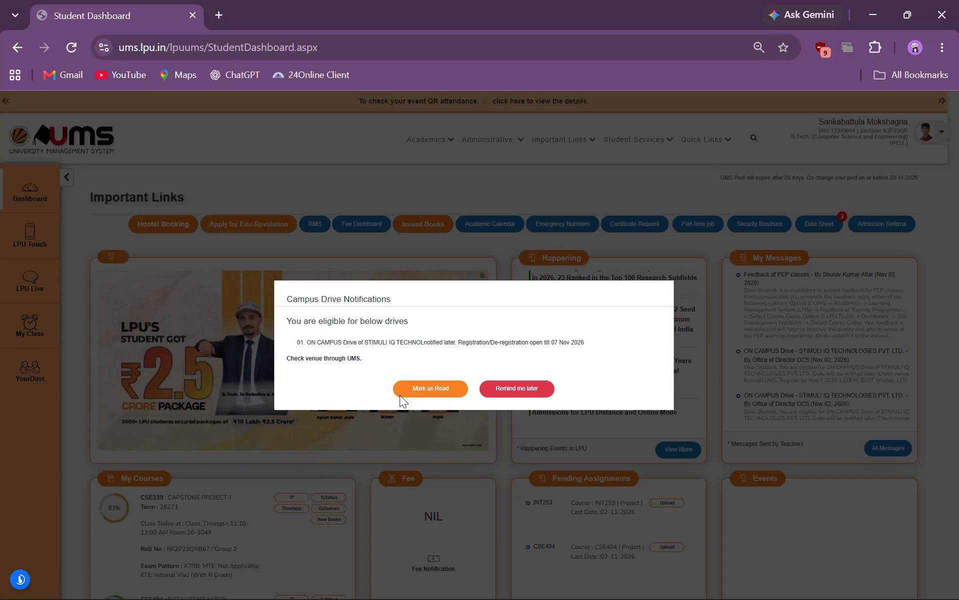
Mark the campus drive notification as read.
click(465, 398)
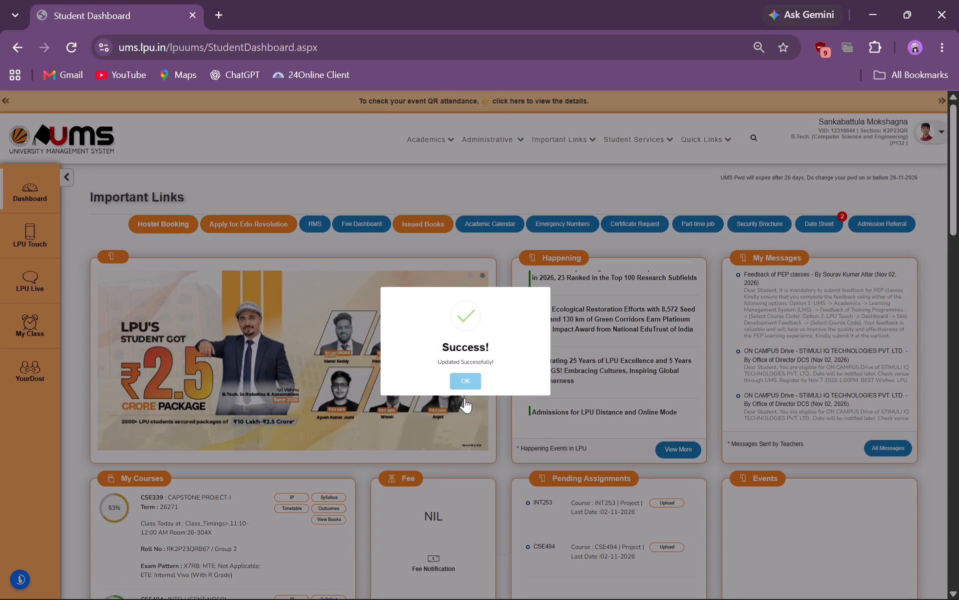
Open the upload page for the pending CSE494 assignment, set the teacher to Richa and select the Project entry.
scroll(553, 535, down, 1)
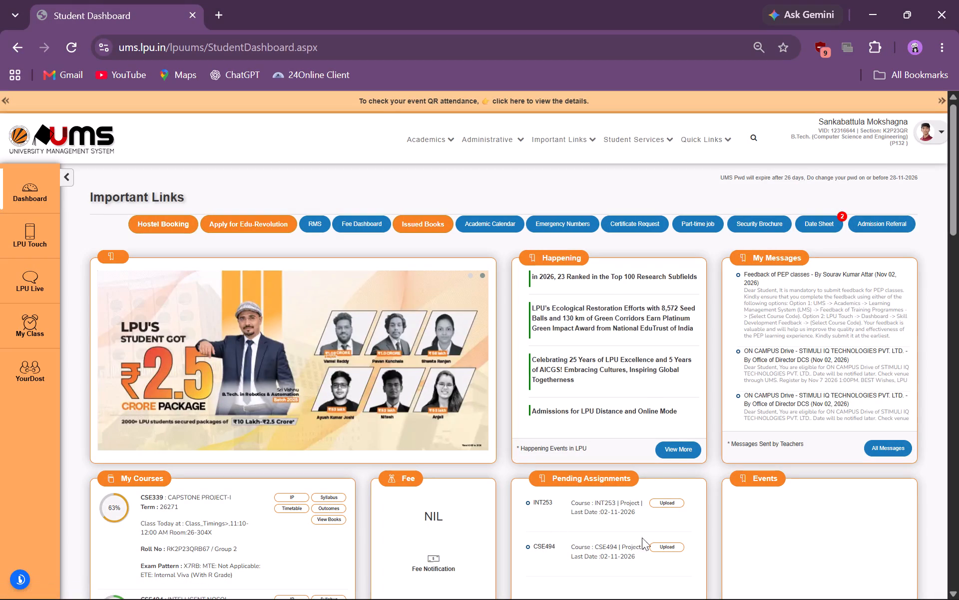
click(660, 546)
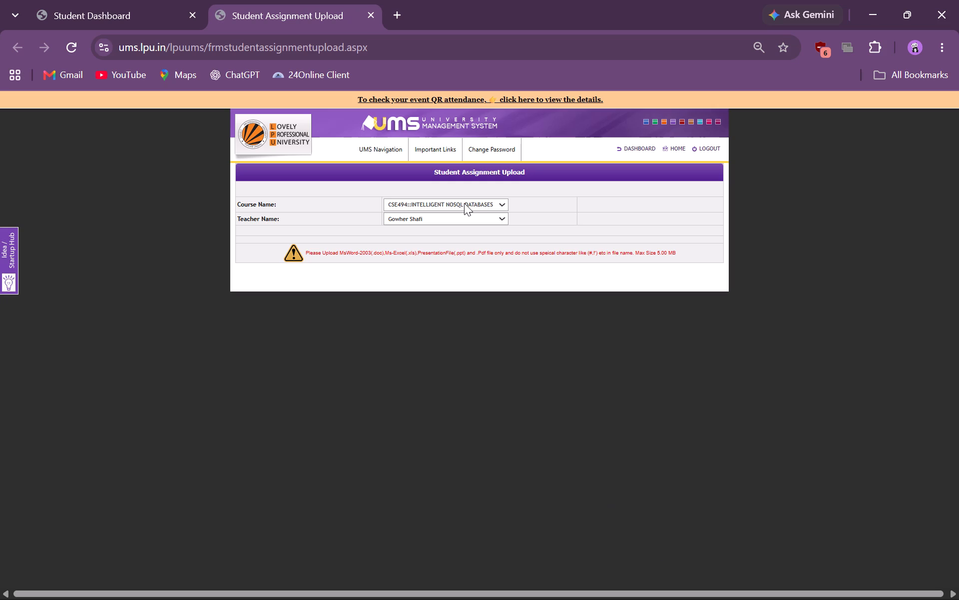
click(467, 217)
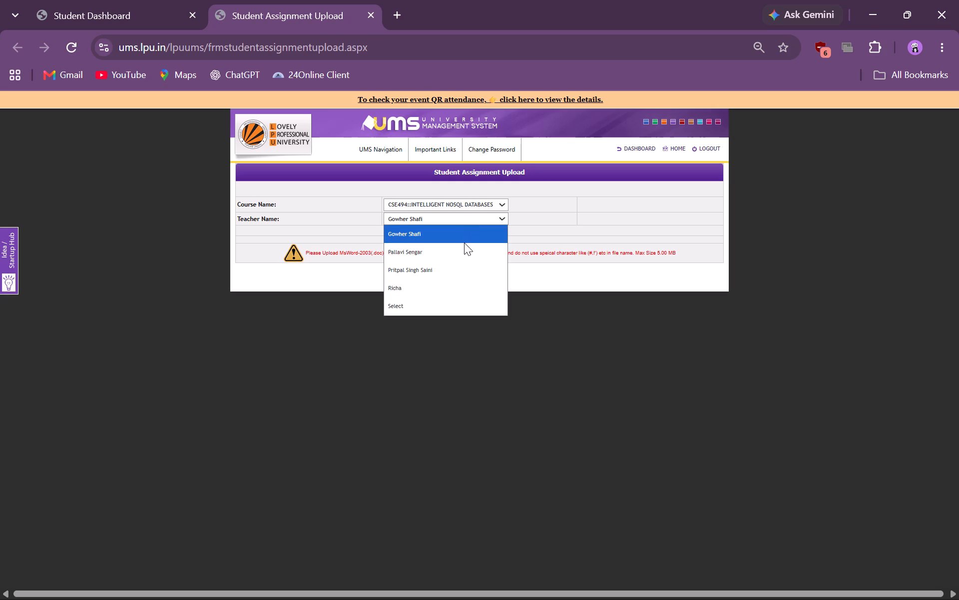
click(424, 283)
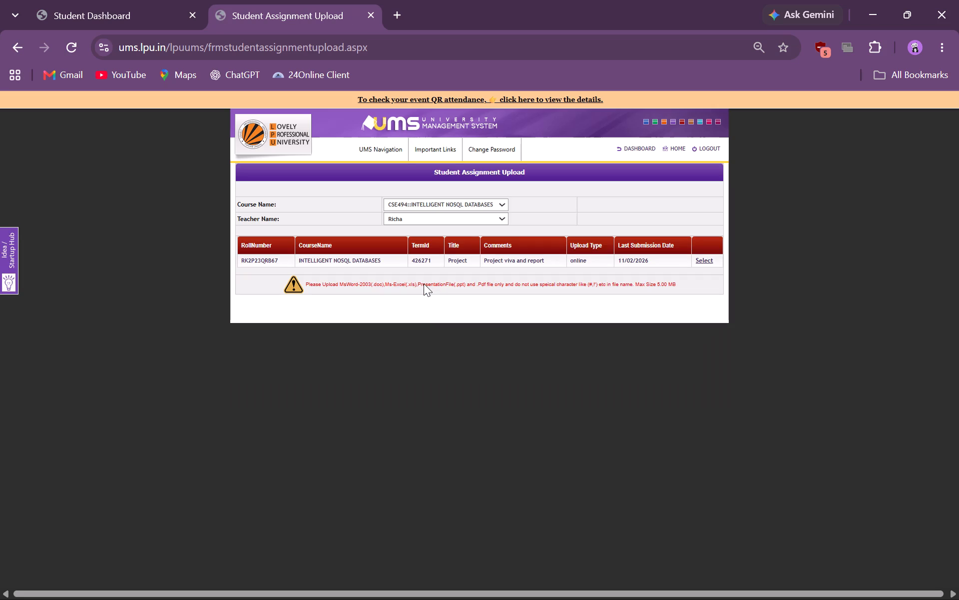
click(700, 258)
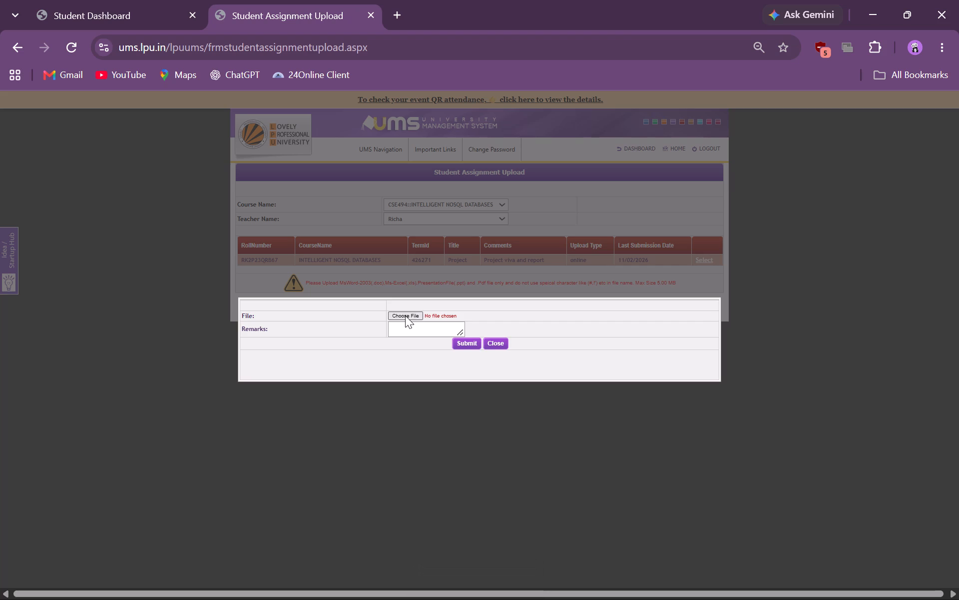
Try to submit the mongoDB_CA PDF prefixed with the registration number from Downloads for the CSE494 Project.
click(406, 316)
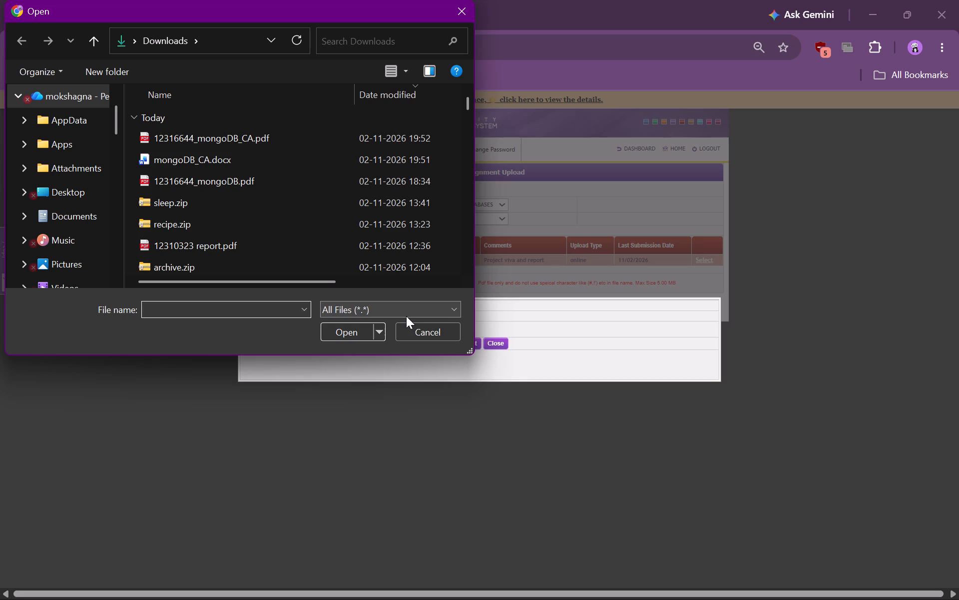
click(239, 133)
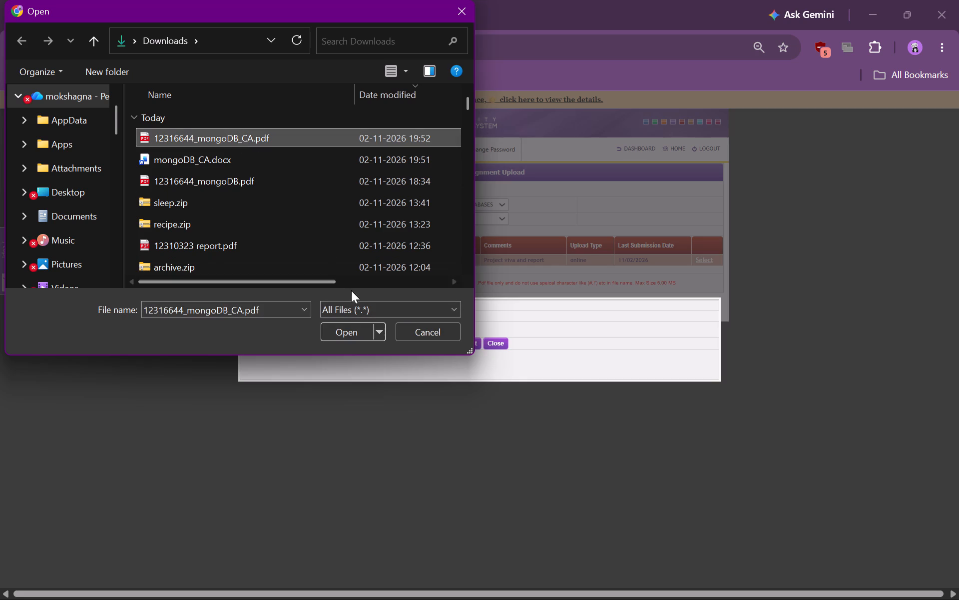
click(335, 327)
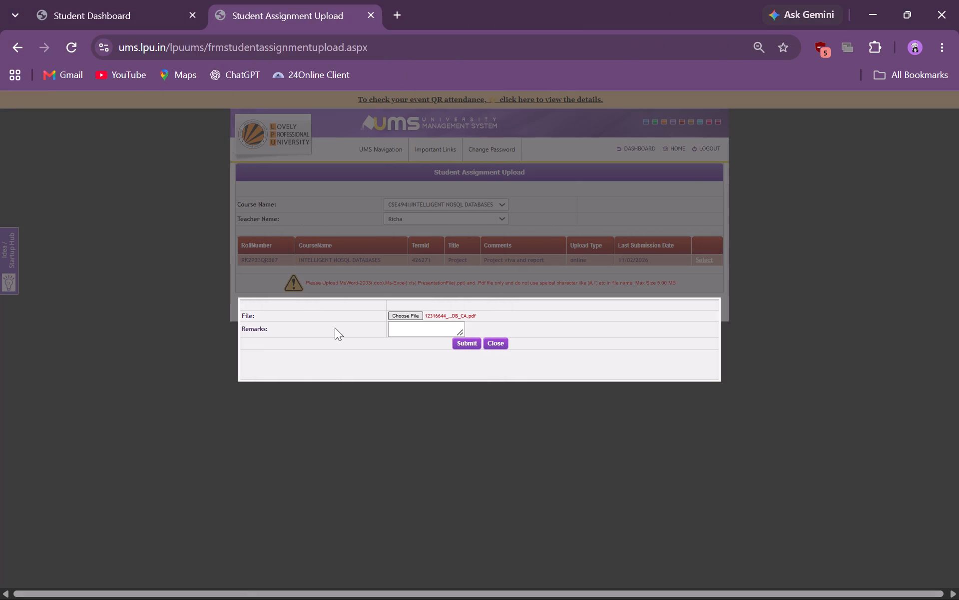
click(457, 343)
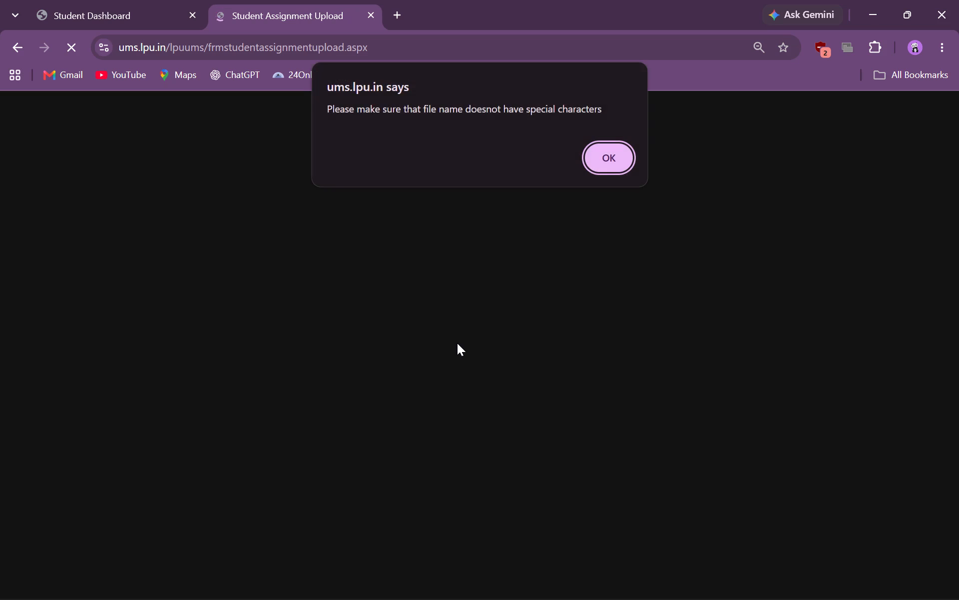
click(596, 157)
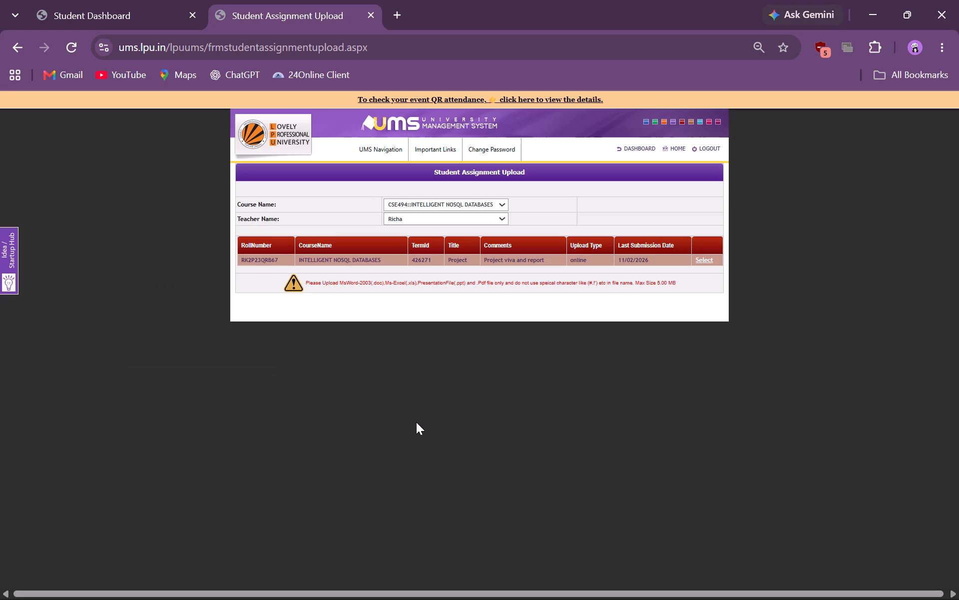
In File Explorer's Downloads folder, rename the mongoDB_CA PDF to the registration number followed directly by MongoDBCA, without underscores and with a capital M.
key(super+e)
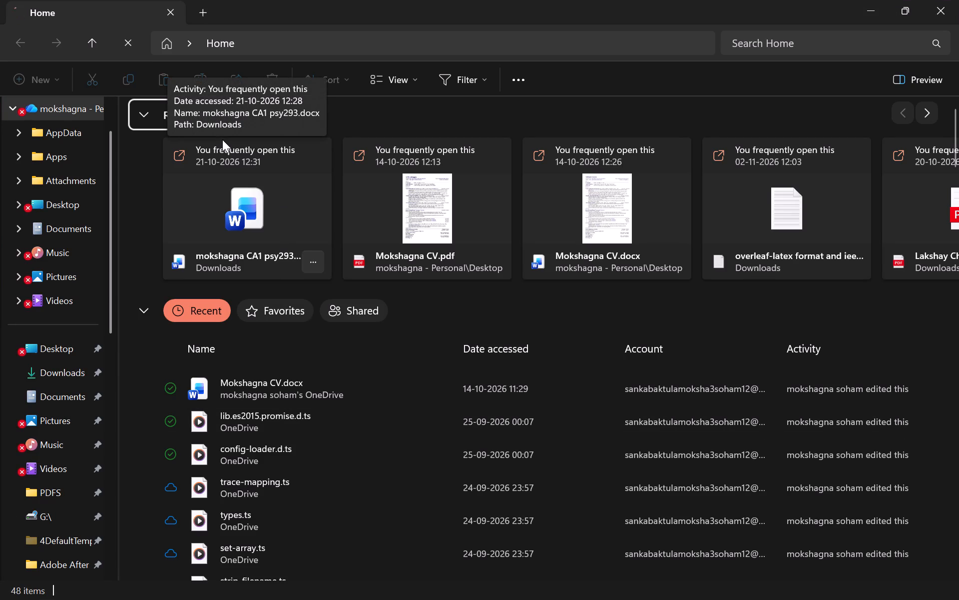
click(48, 364)
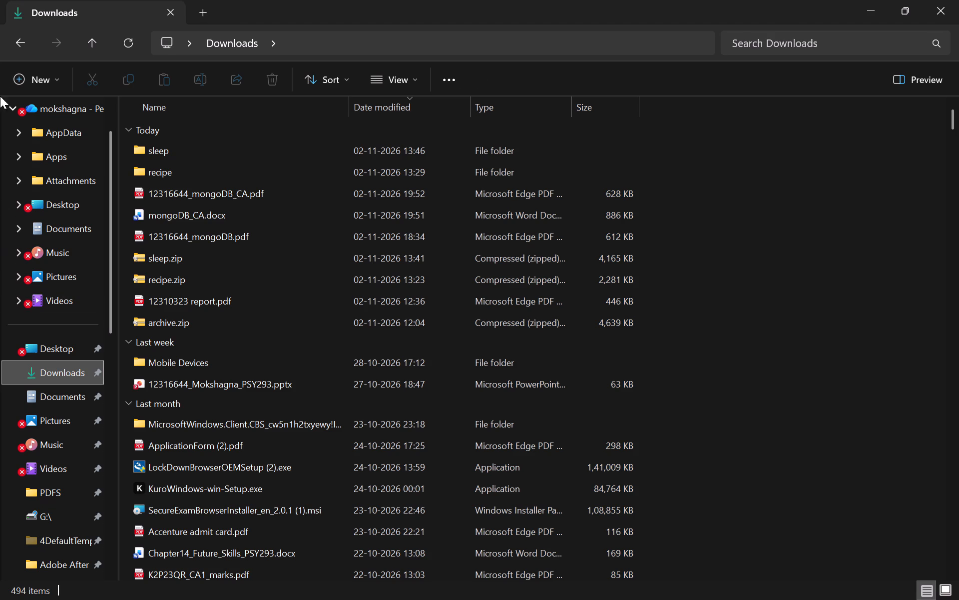
click(217, 197)
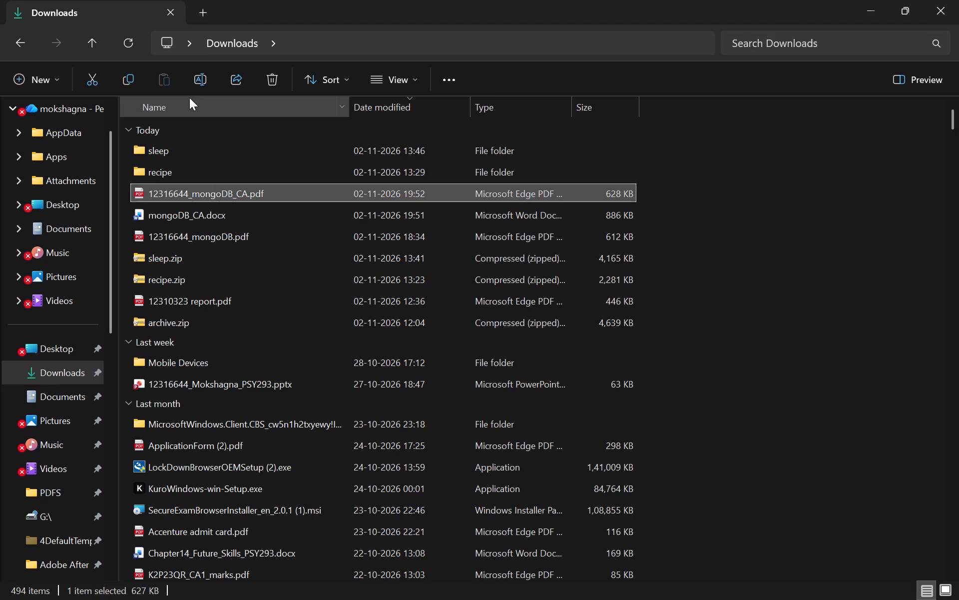
click(202, 76)
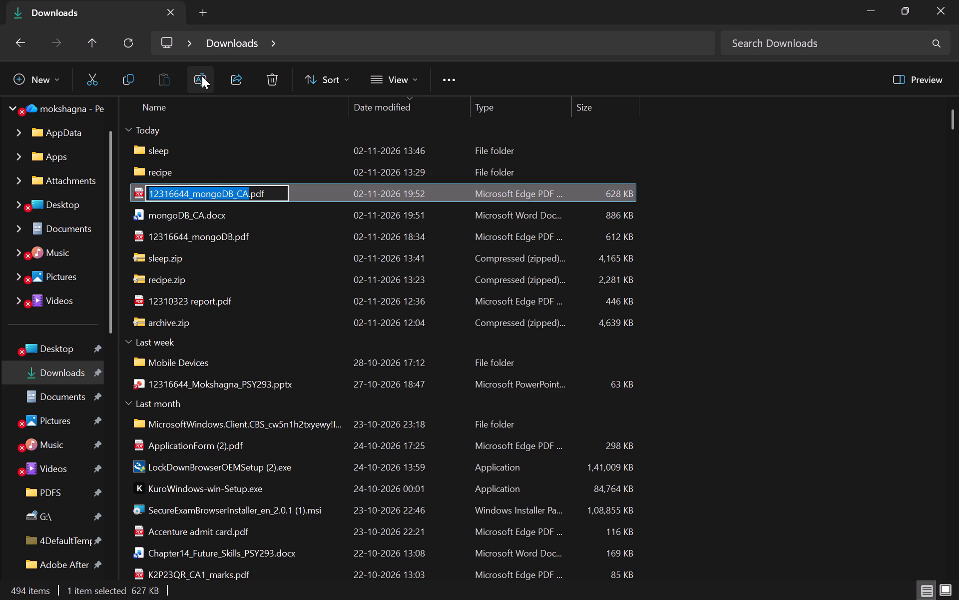
key(Left)
key(Left)
key(Right)
key(Right)
key(Right)
key(Right)
key(Right)
key(Right)
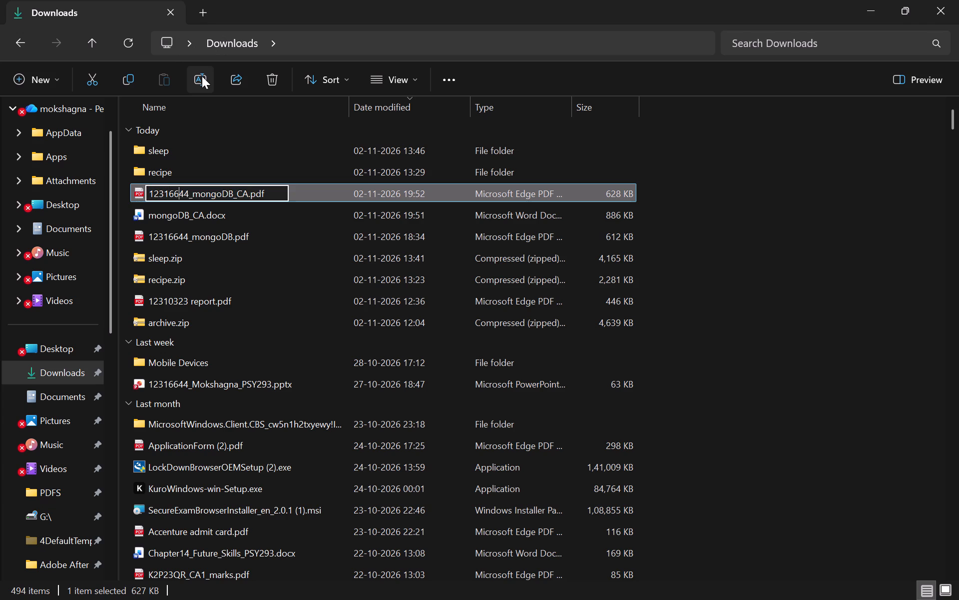
key(Right)
key(Right)
key(Right)
key(BackSpace)
key(Right)
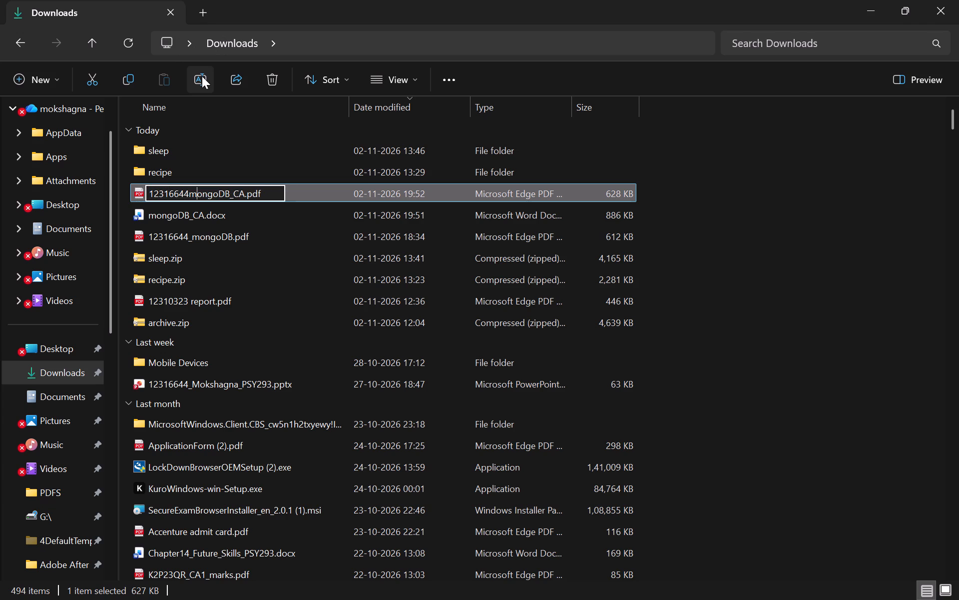
key(BackSpace)
key(shift+m)
key(Right)
key(Right)
key(Right)
key(Right)
key(Right)
key(Right)
key(Right)
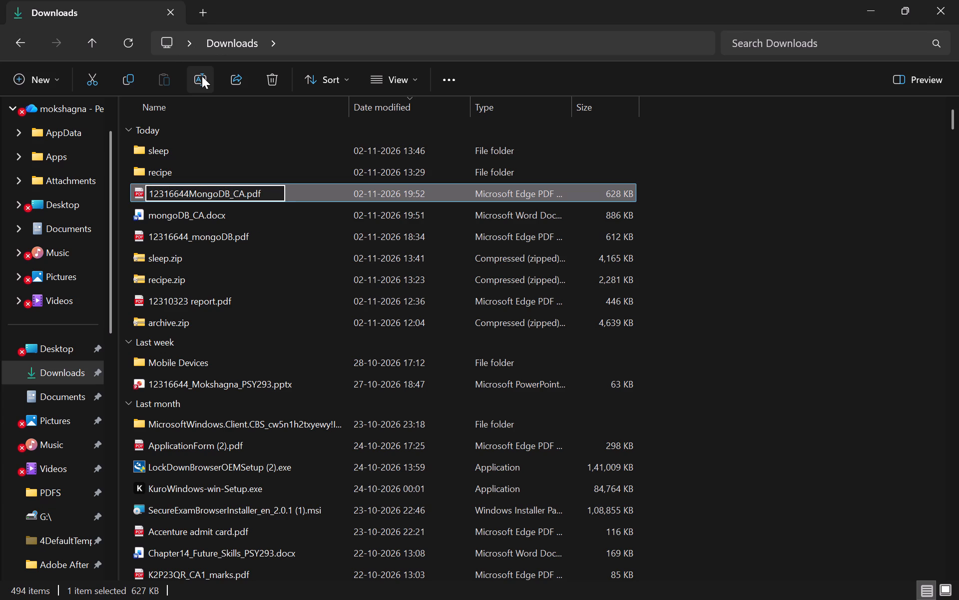
key(BackSpace)
key(Return)
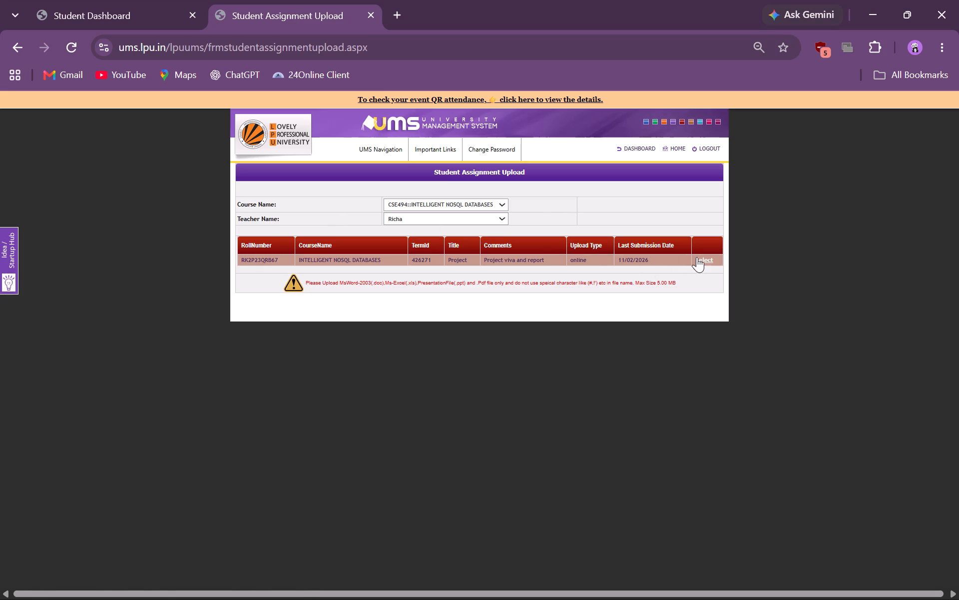
Back in Chrome, submit the renamed MongoDBCA PDF for the CSE494 Project assignment.
click(697, 258)
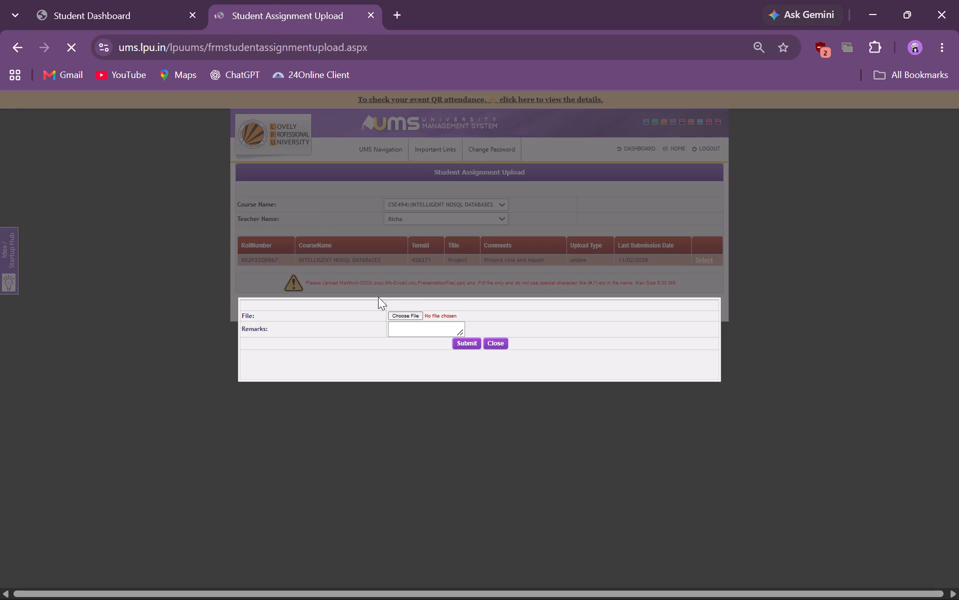
click(412, 315)
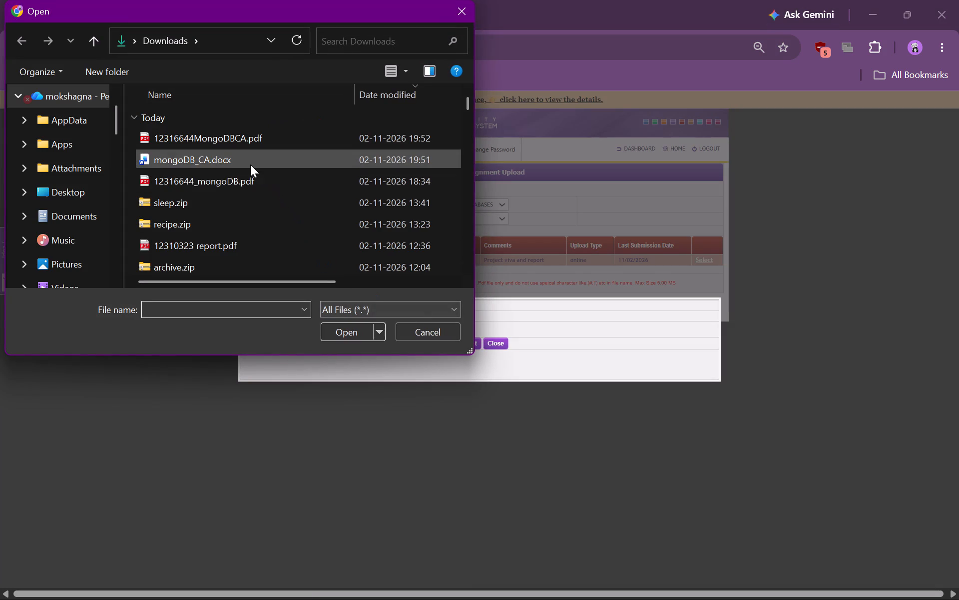
click(245, 141)
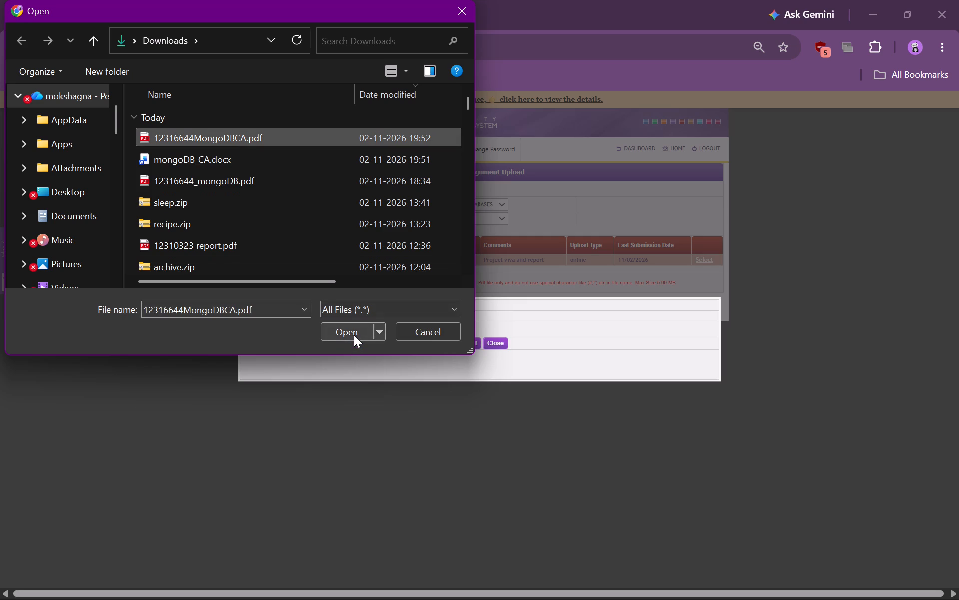
click(354, 335)
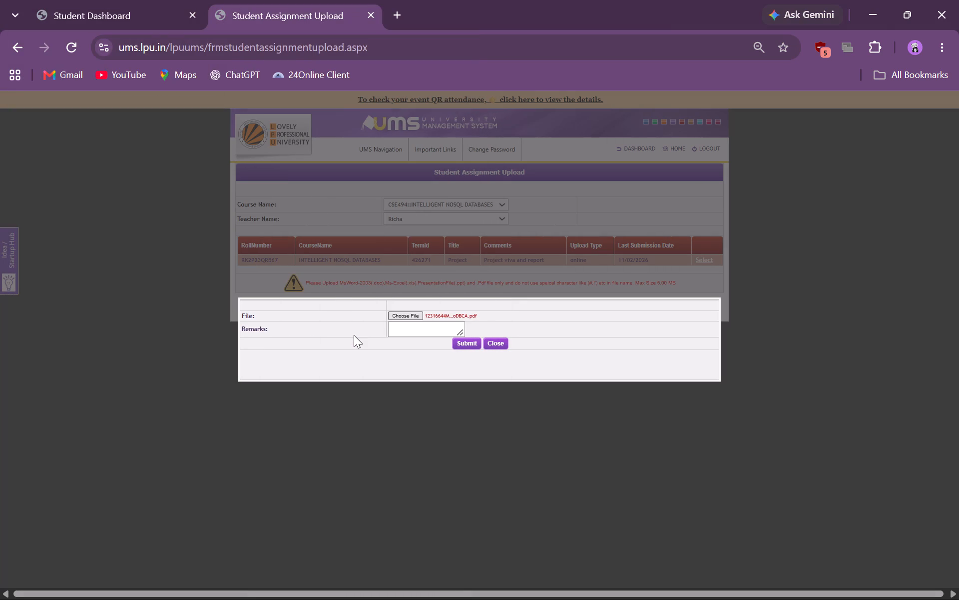
click(461, 344)
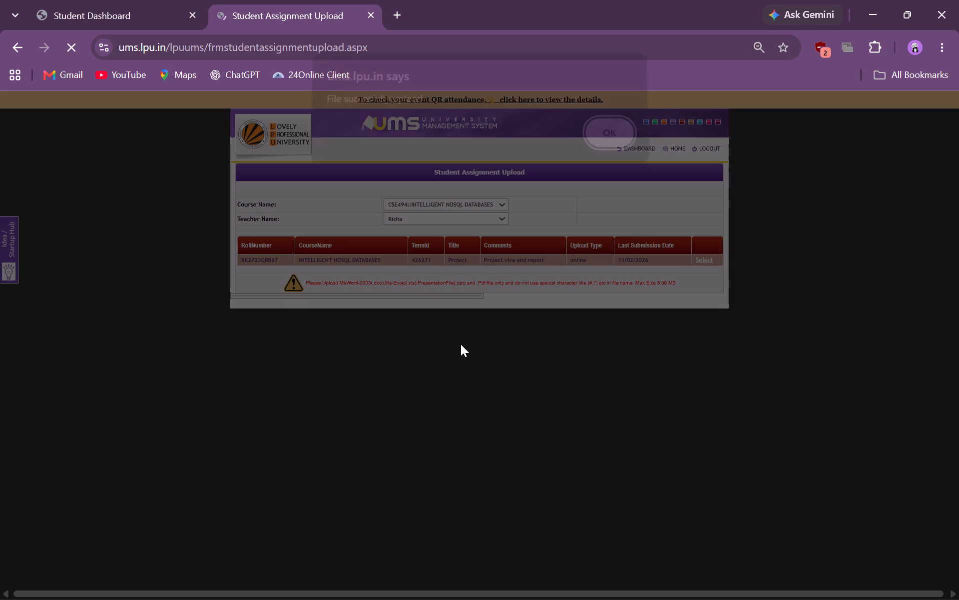
click(606, 147)
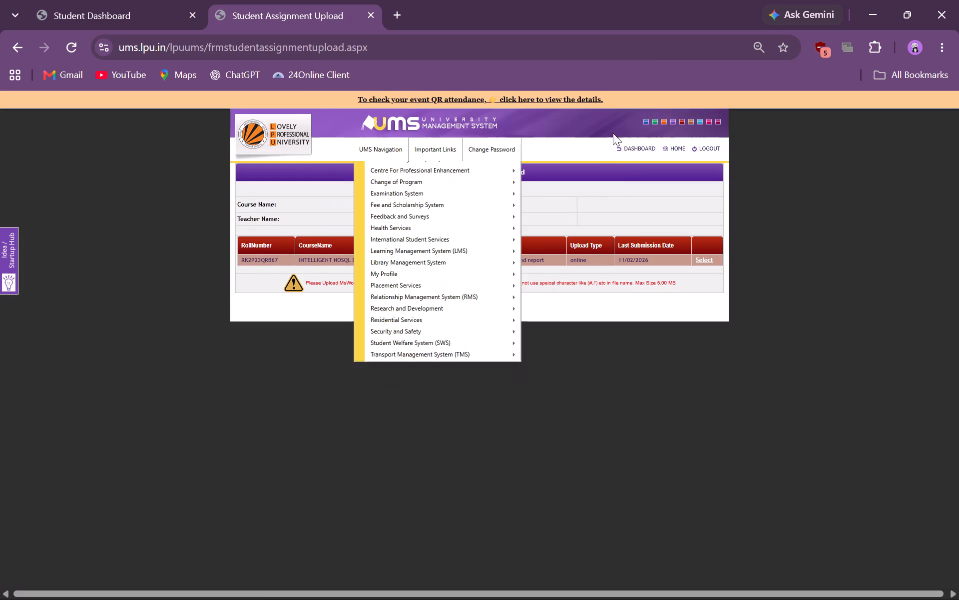
Return to the dashboard, open the upload page from the pending INT253 assignment and select Richa's CSE494 Project entry.
click(634, 145)
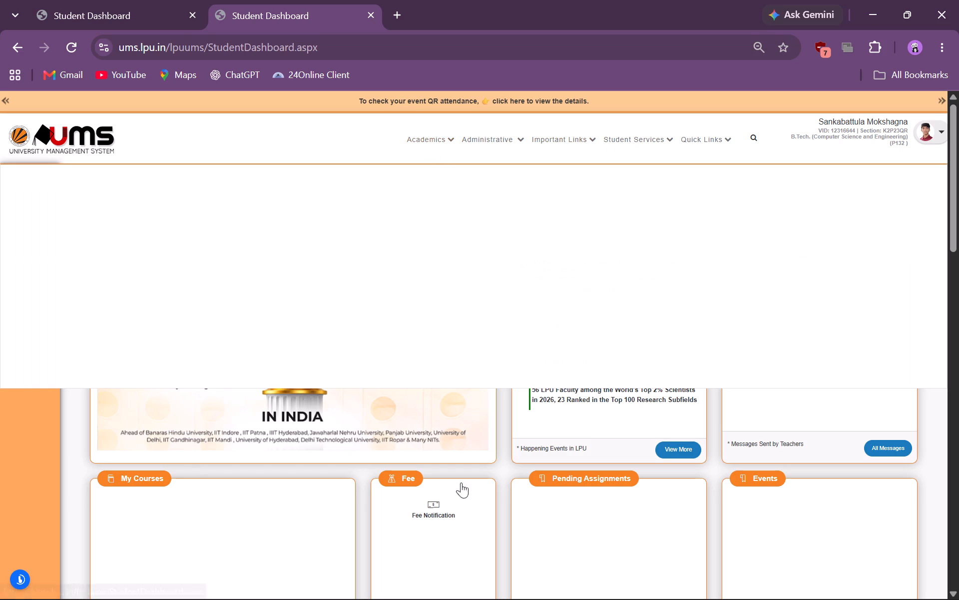
scroll(503, 504, down, 2)
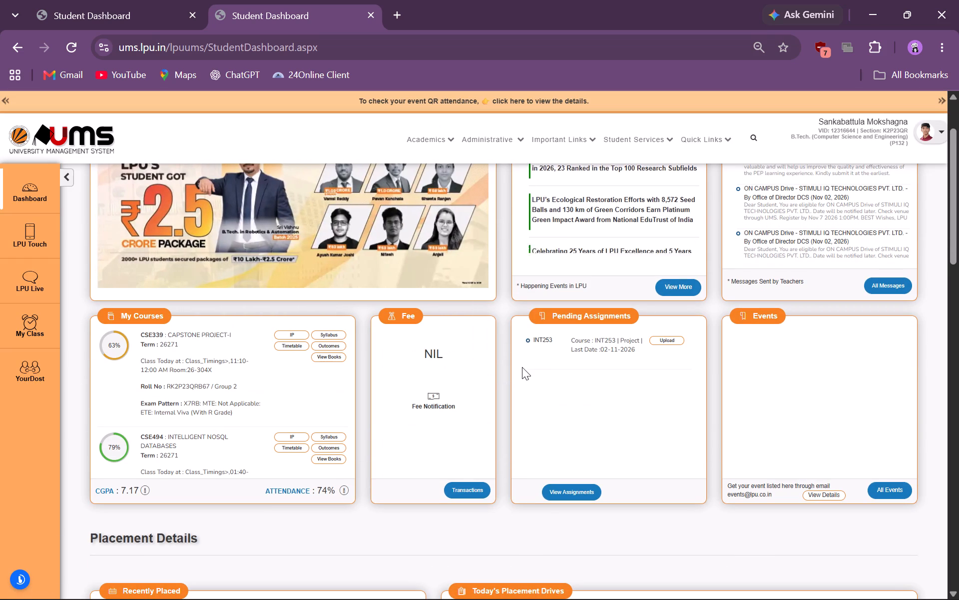
click(671, 340)
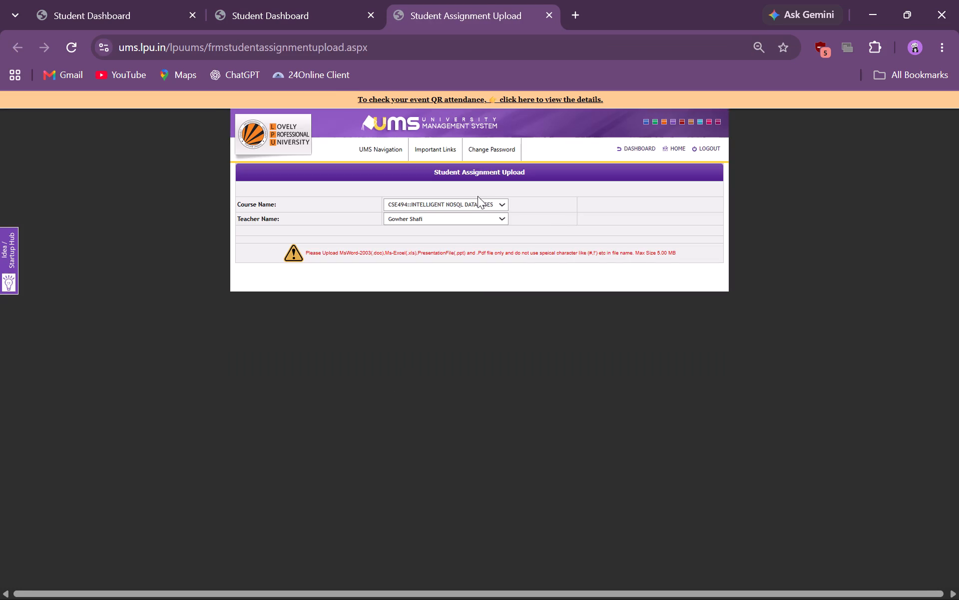
click(487, 215)
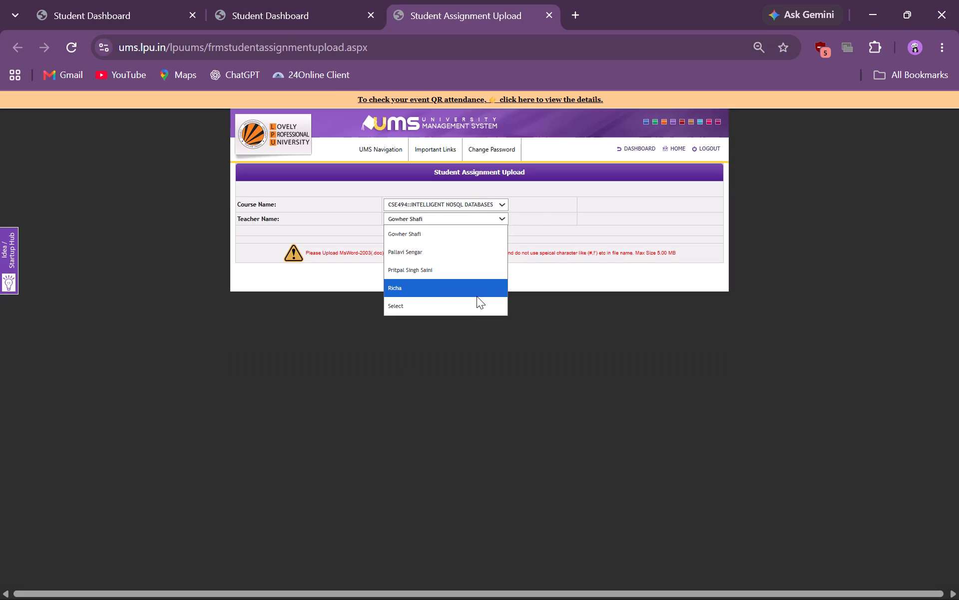
click(470, 282)
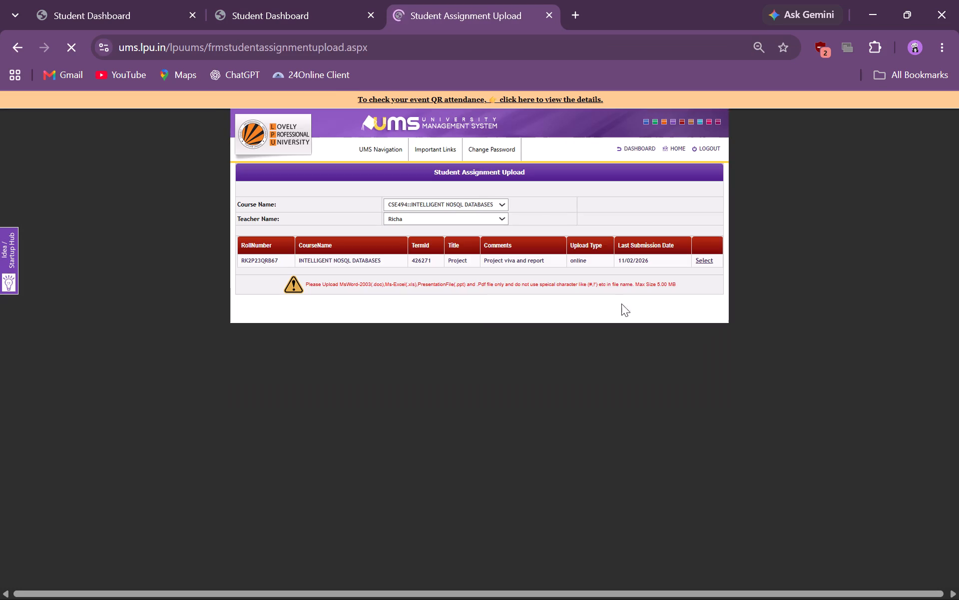
click(706, 256)
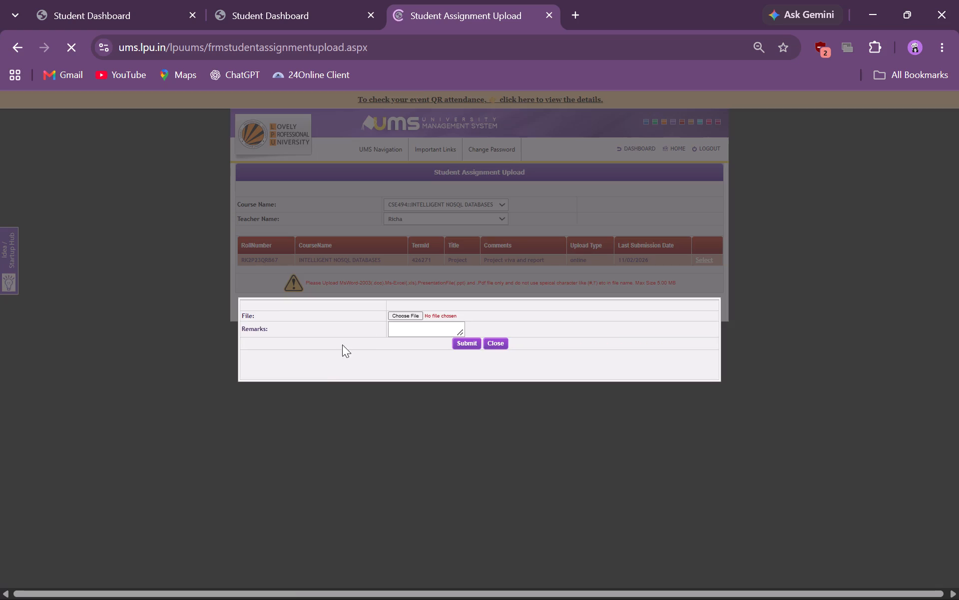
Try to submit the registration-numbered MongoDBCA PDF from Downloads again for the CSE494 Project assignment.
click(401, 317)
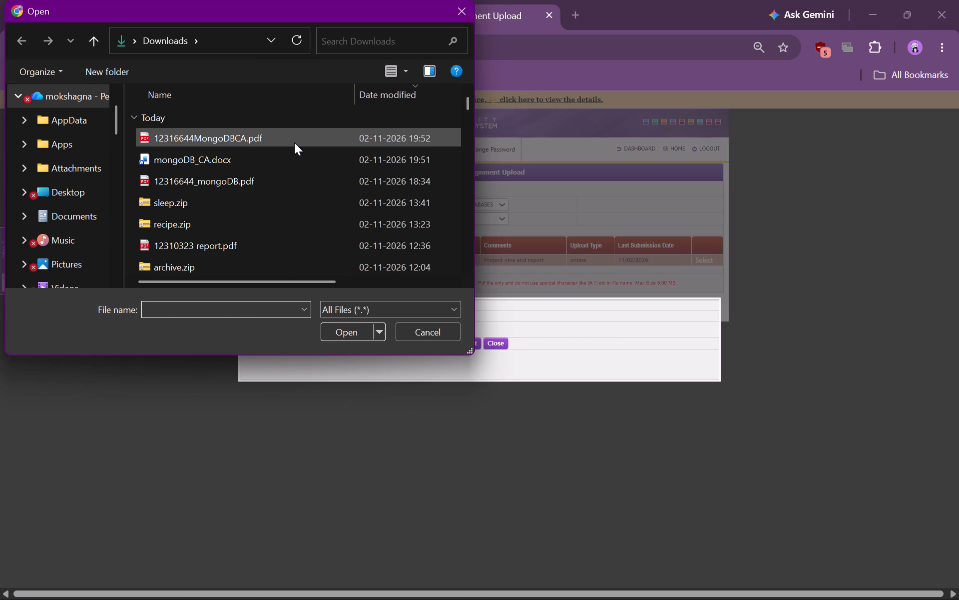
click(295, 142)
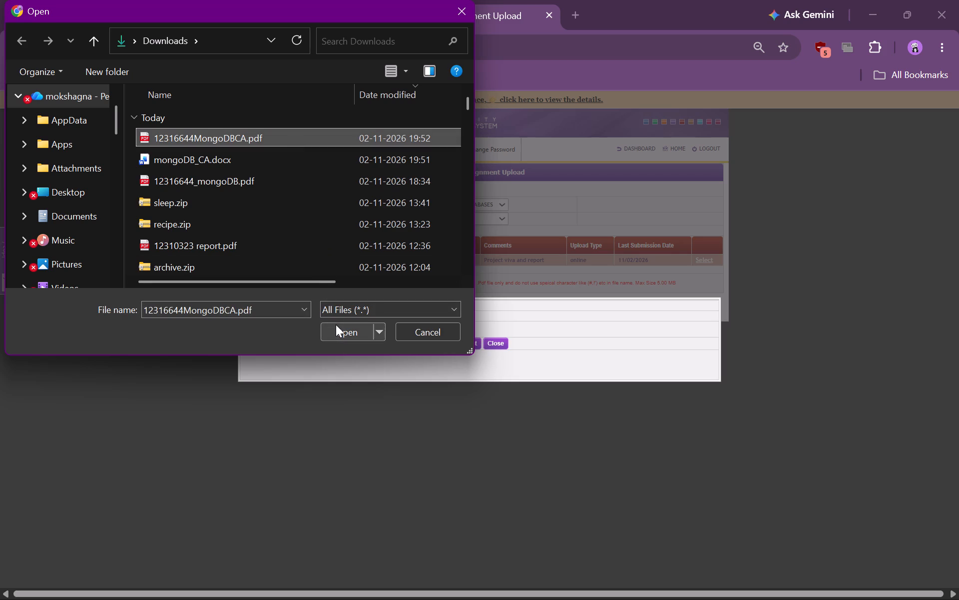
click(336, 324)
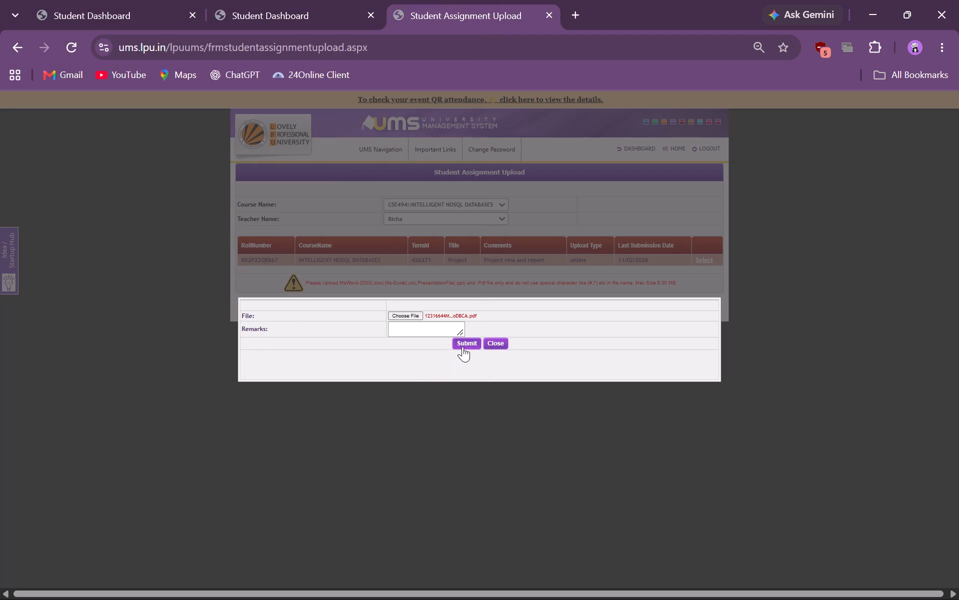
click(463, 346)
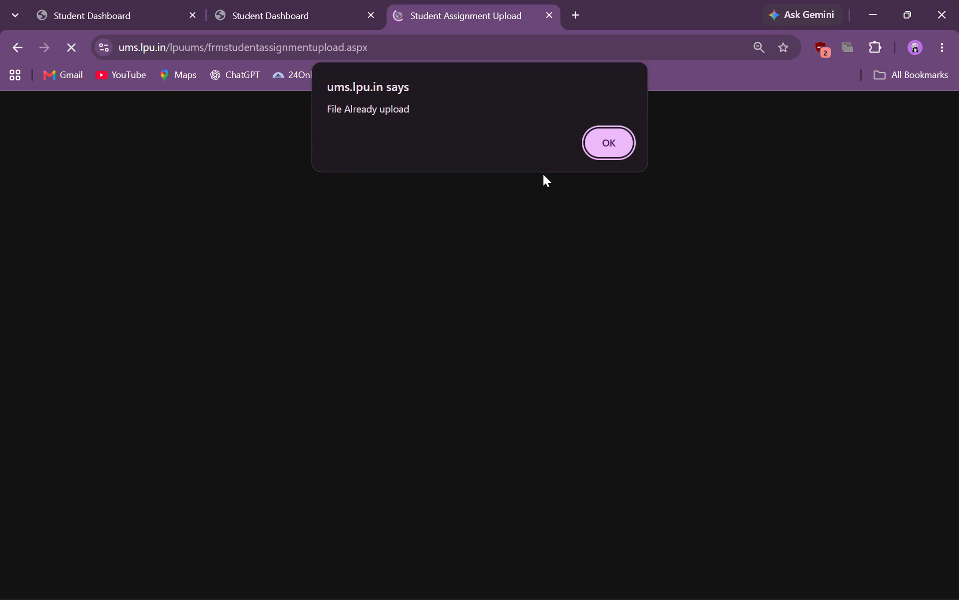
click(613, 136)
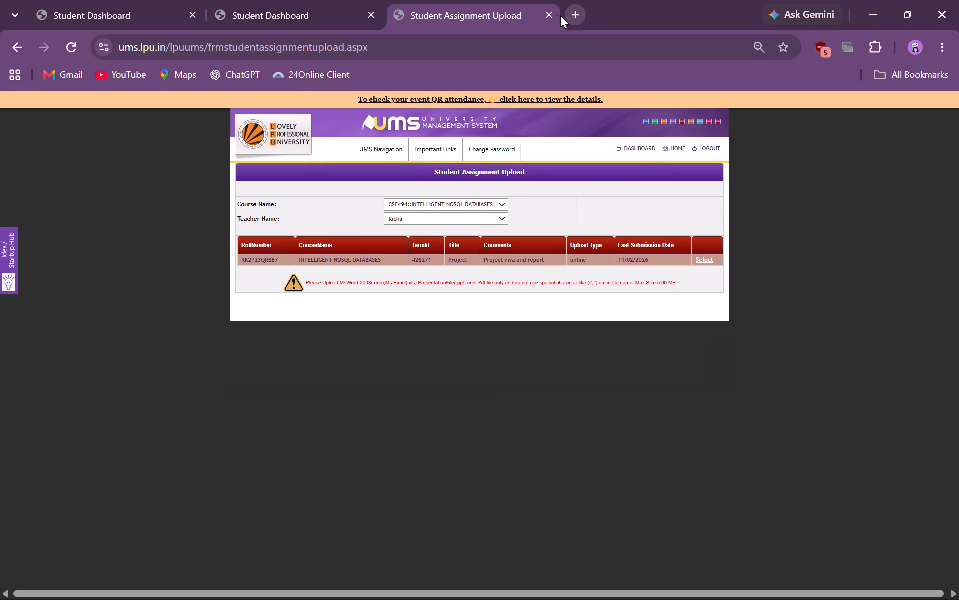
Return to the student dashboard and check which courses are listed under Pending Assignments.
click(628, 147)
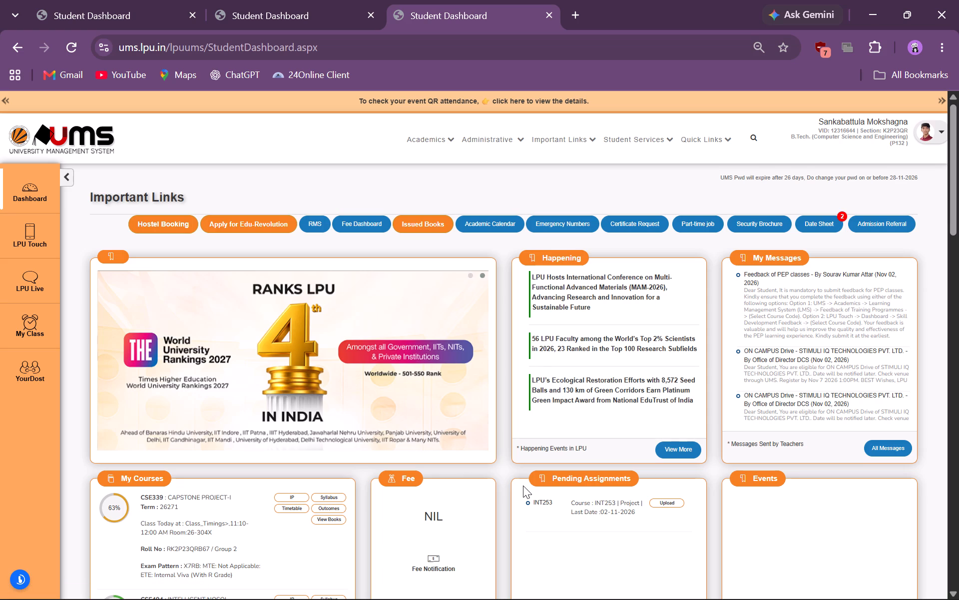
scroll(502, 534, down, 6)
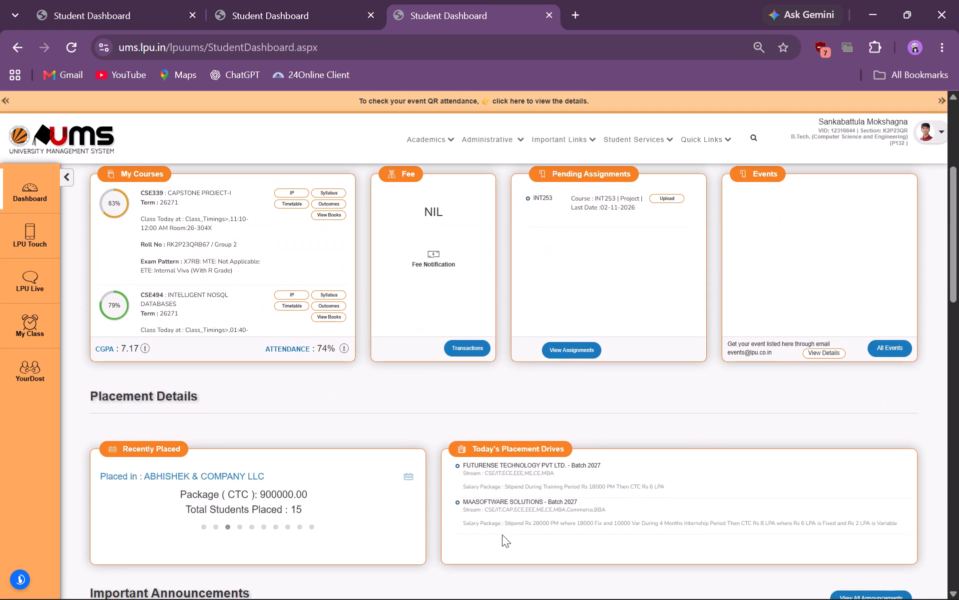
scroll(502, 534, down, 1)
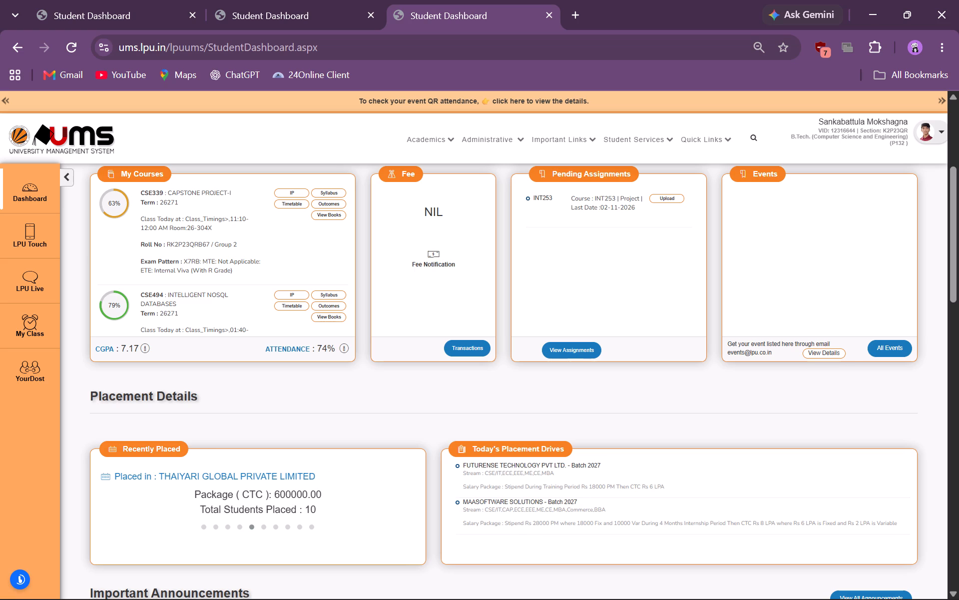
scroll(515, 515, down, 3)
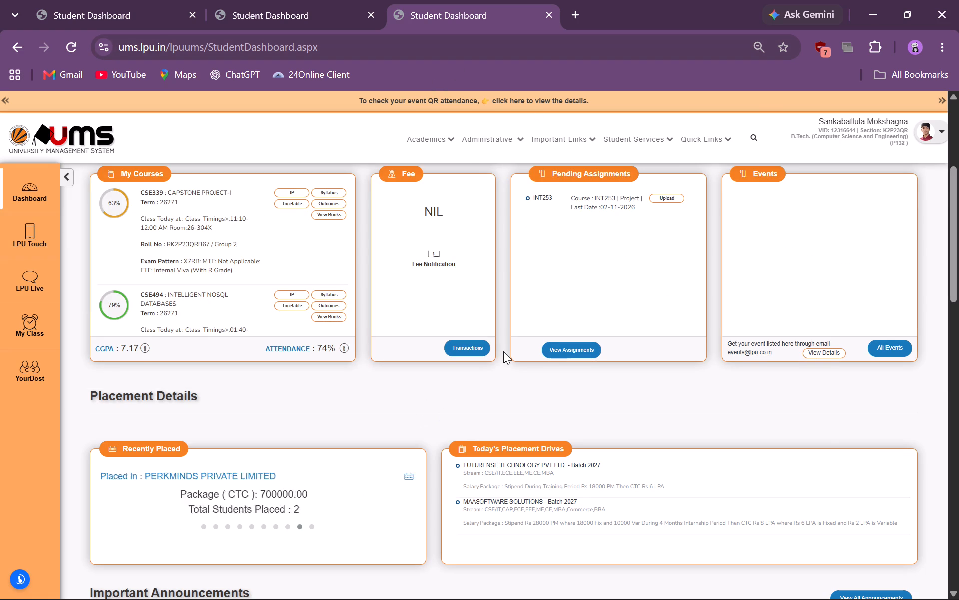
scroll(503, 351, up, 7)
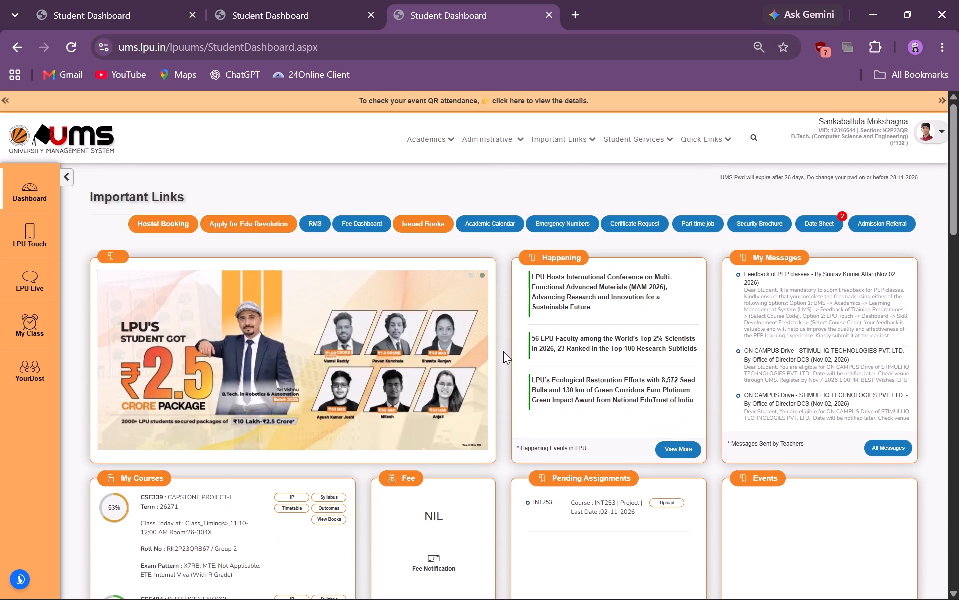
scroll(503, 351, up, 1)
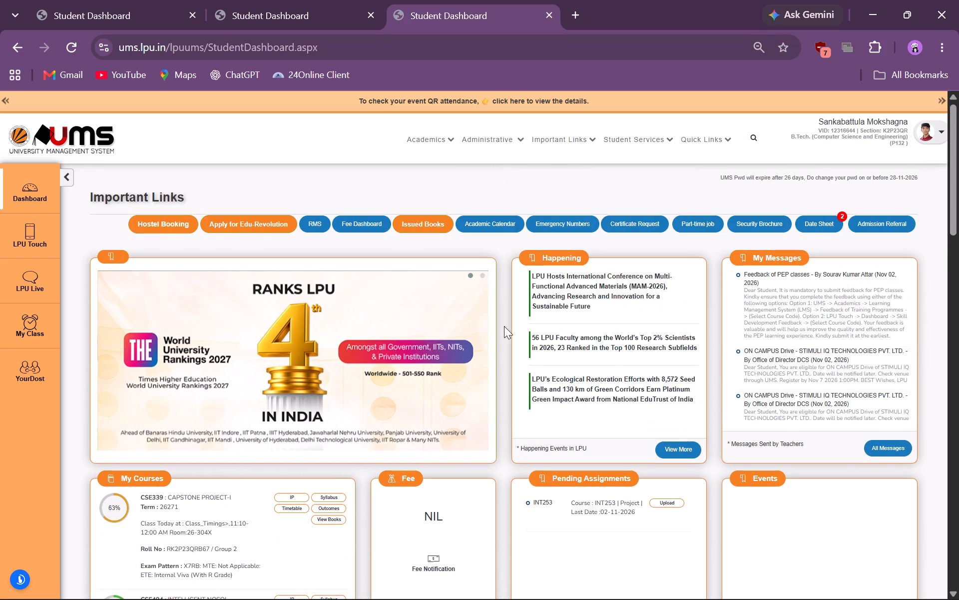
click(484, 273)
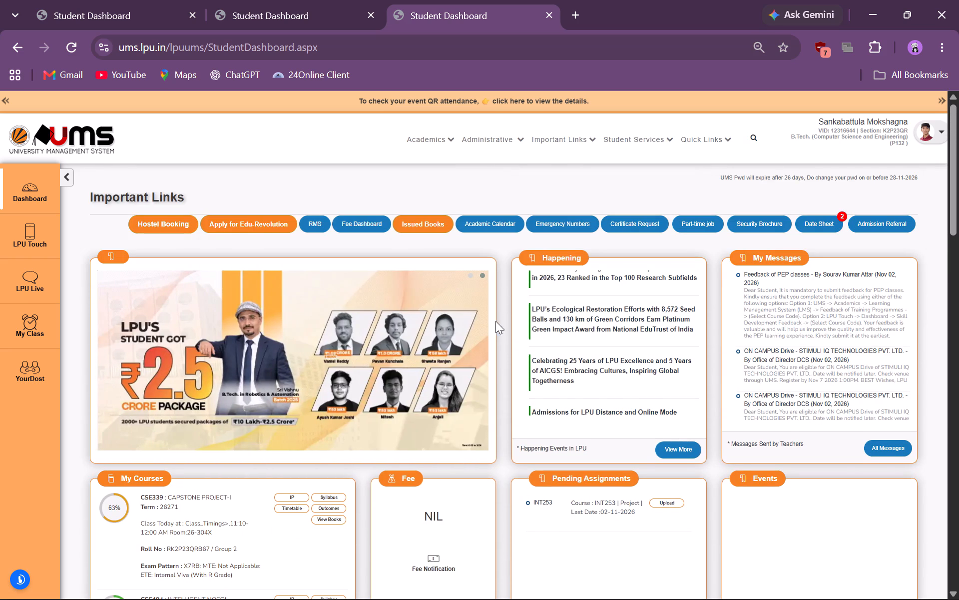